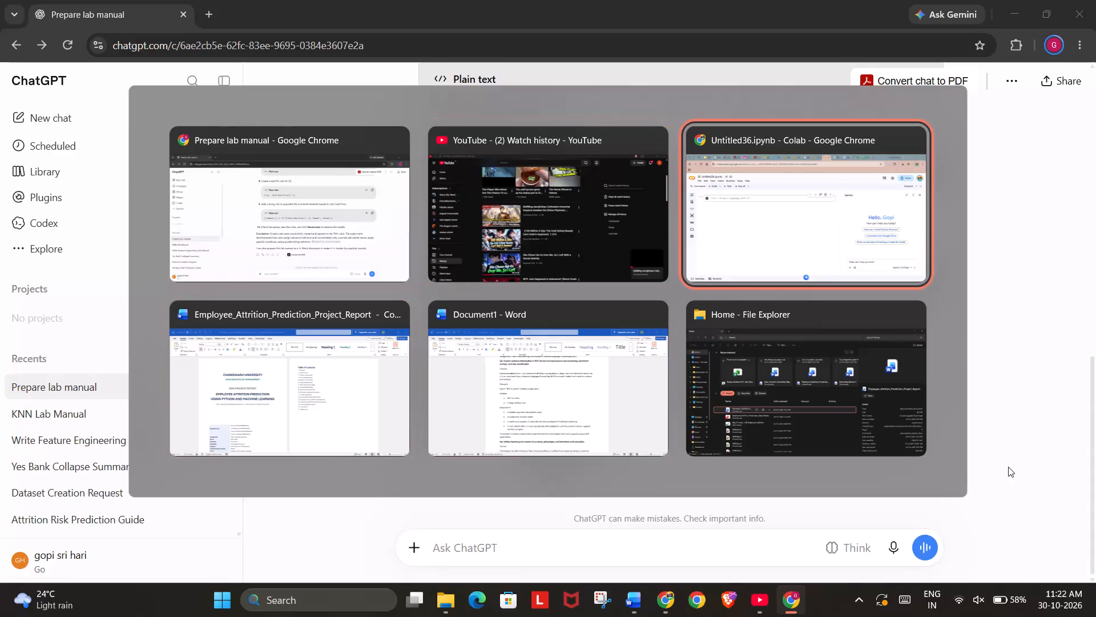
Review the Untitled35.ipynb Colab notebook from the model comparison section back up to the library imports and dataset loading.
{"action": "left_click", "coordinate": [588, 5]}
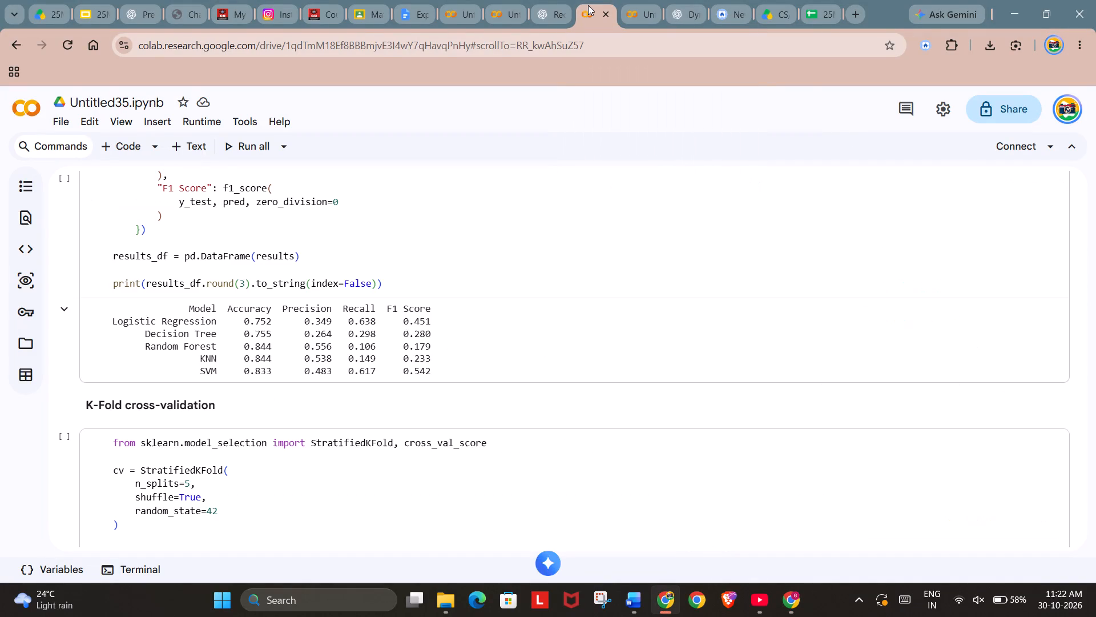
{"action": "scroll", "coordinate": [506, 291], "scroll_direction": "up", "scroll_amount": 7}
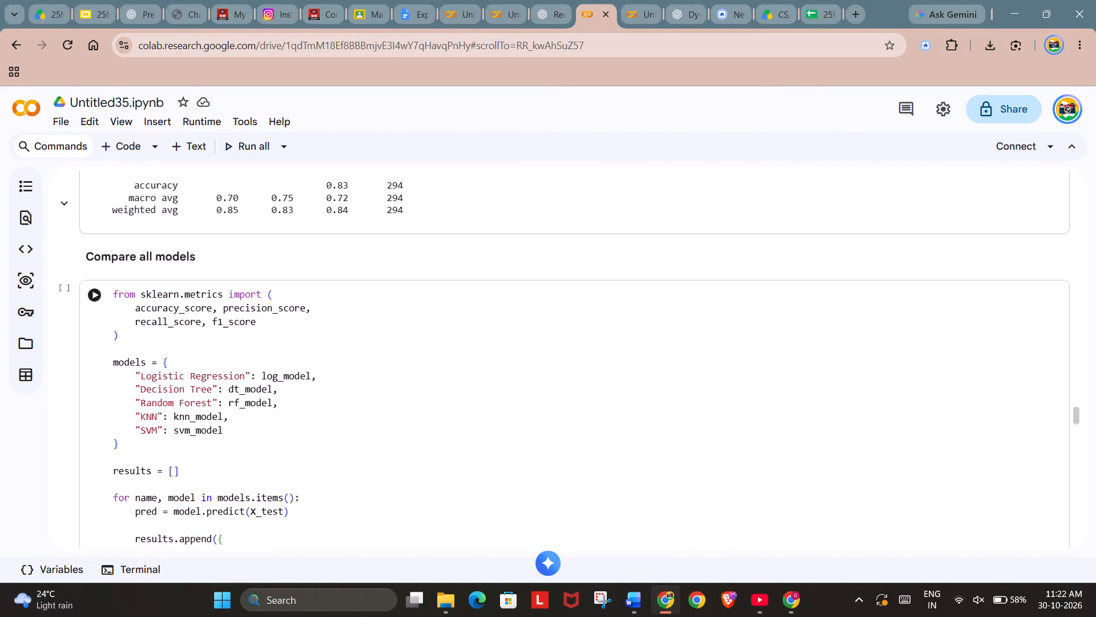
{"action": "scroll", "coordinate": [506, 291], "scroll_direction": "up", "scroll_amount": 17}
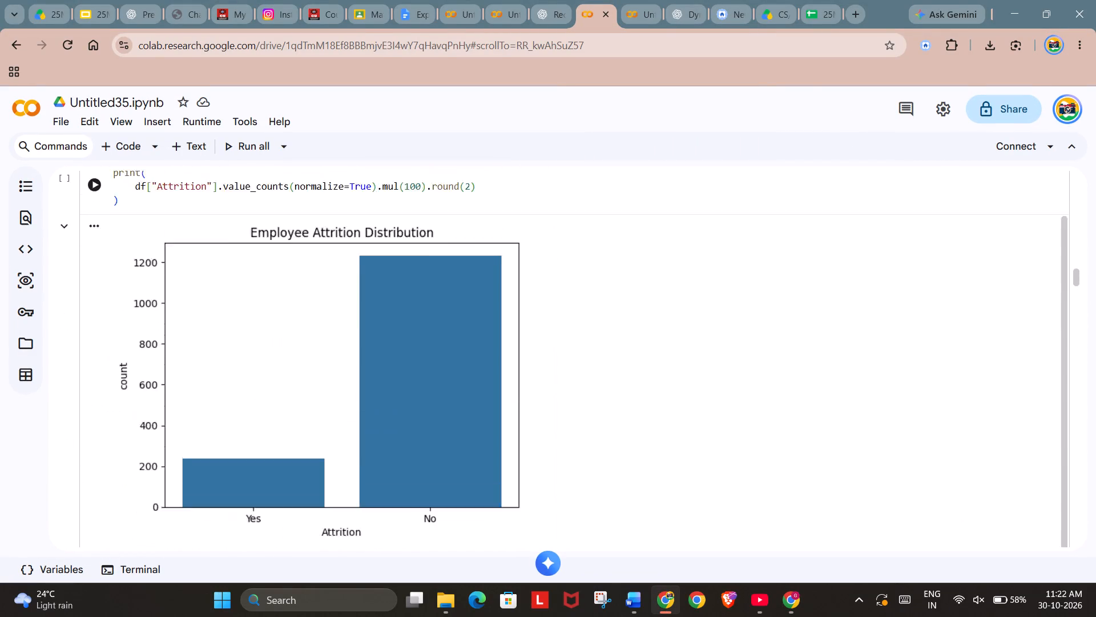
{"action": "scroll", "coordinate": [506, 291], "scroll_direction": "up", "scroll_amount": 14}
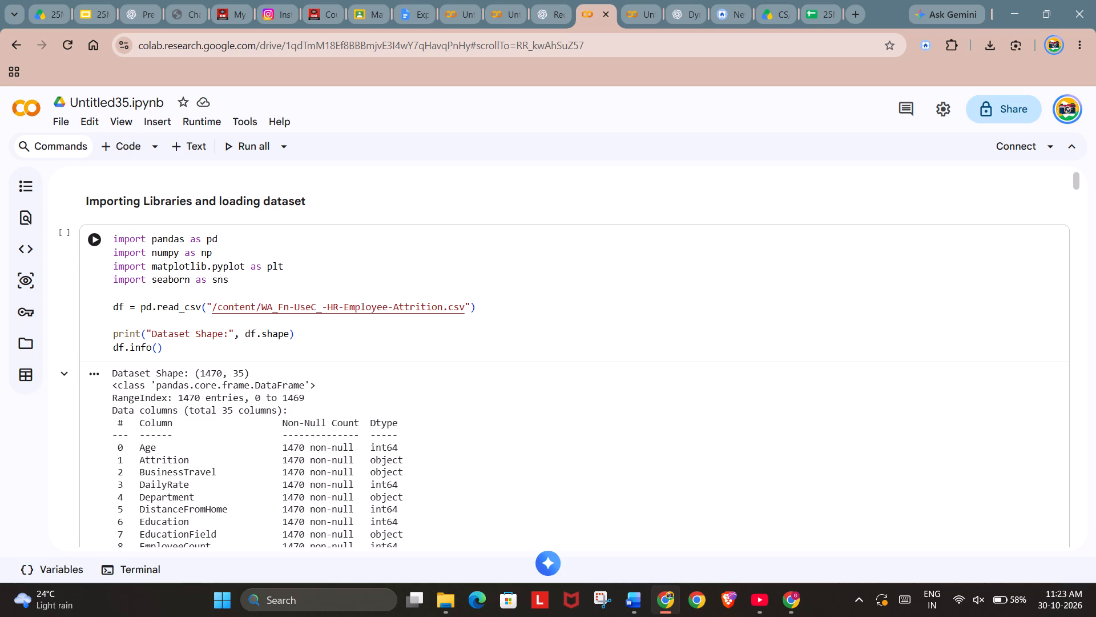
Switch to File Explorer and open the recent Employee_Attrition_Prediction_Mini_Project presentation in PowerPoint.
{"action": "key", "text": "Return"}
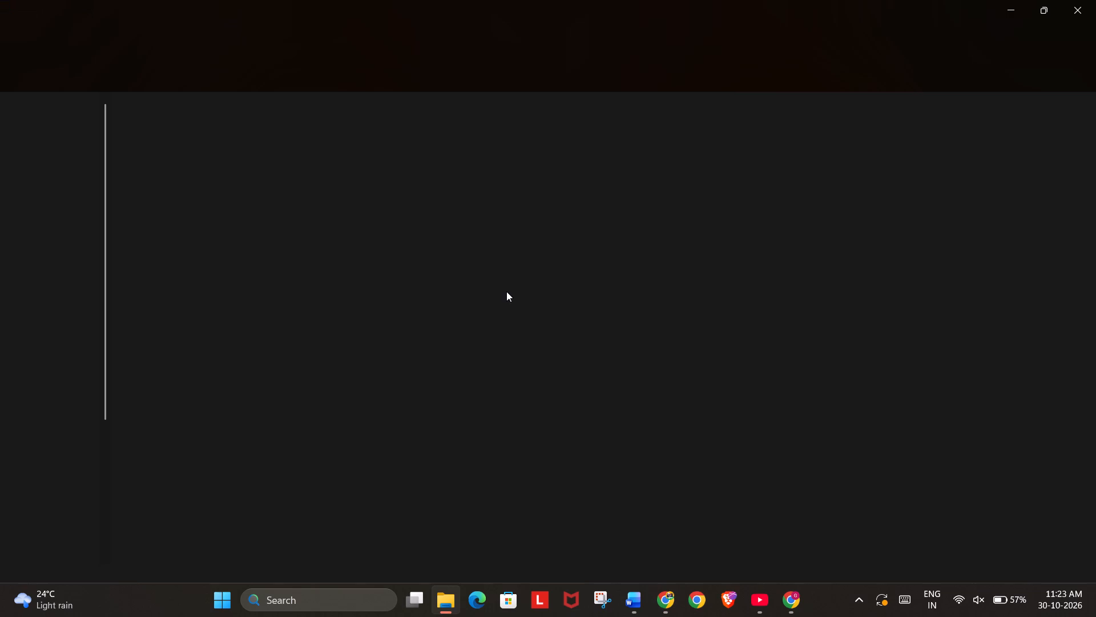
{"action": "double_click", "coordinate": [321, 415]}
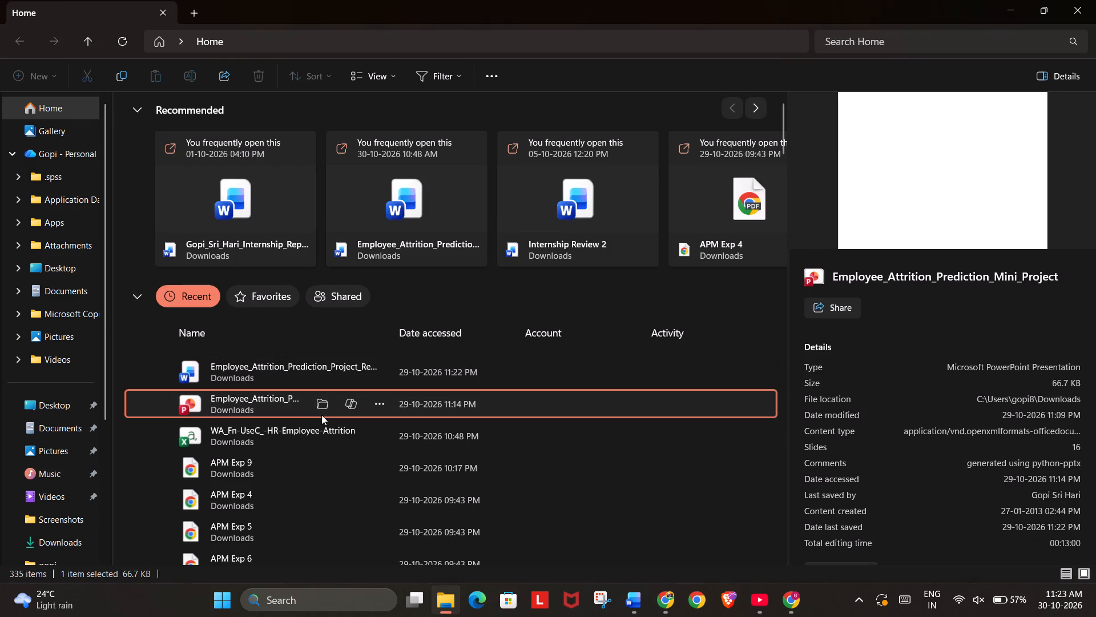
{"action": "double_click", "coordinate": [475, 400]}
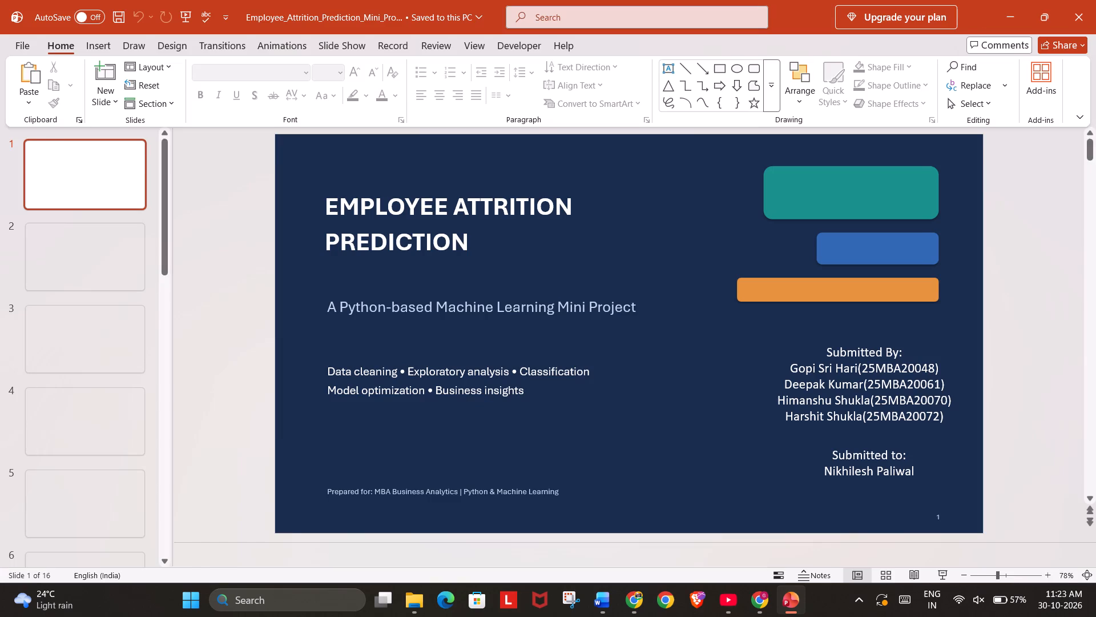
Replace the name under "Submitted to:" on the title slide with the new instructor's full name.
{"action": "double_click", "coordinate": [892, 474]}
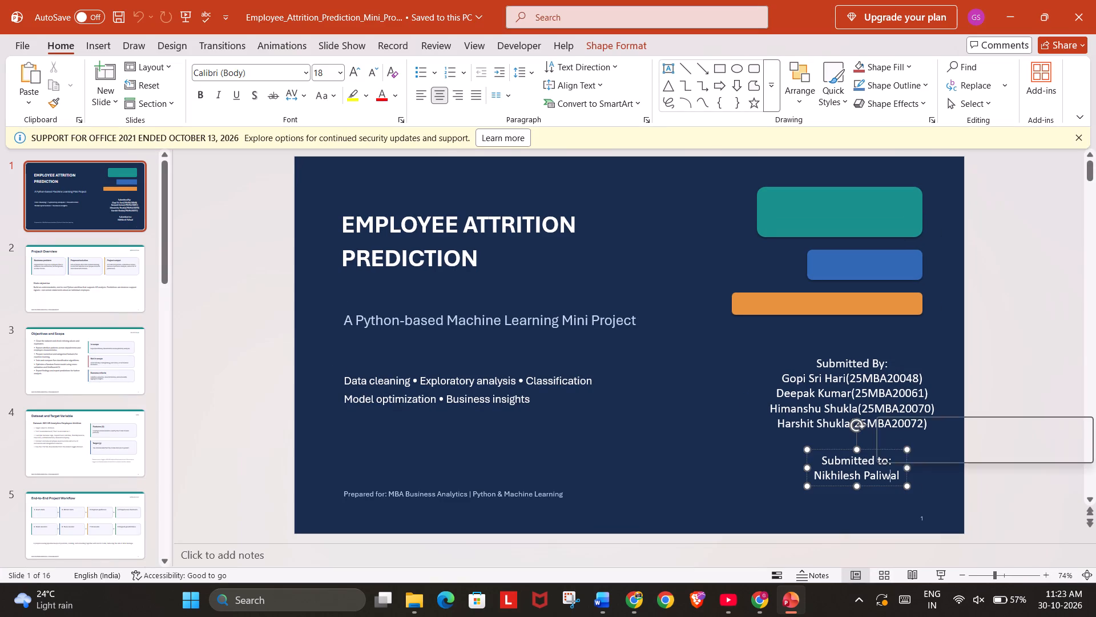
{"action": "key", "text": "BackSpace"}
{"action": "key", "text": "BackSpace"}
{"action": "key", "text": "BackSpace"}
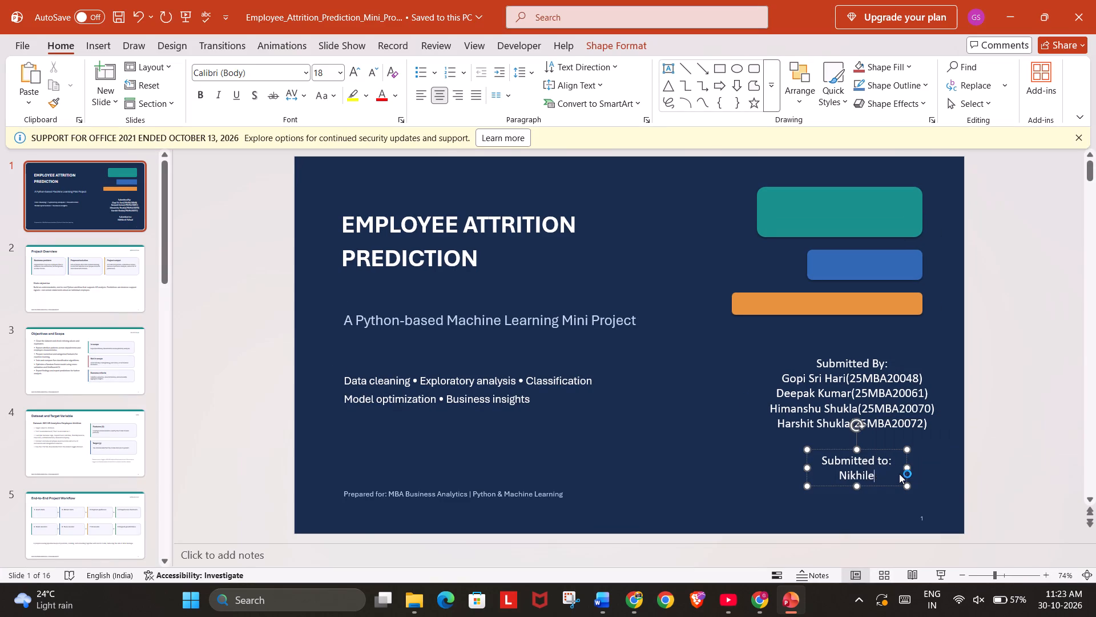
{"action": "key", "text": "BackSpace"}
{"action": "key", "text": "BackSpace"}
{"action": "key", "text": "BackSpace"}
{"action": "key", "text": "BackSpace"}
{"action": "key", "text": "BackSpace"}
{"action": "key", "text": "BackSpace"}
{"action": "key", "text": "BackSpace"}
{"action": "key", "text": "BackSpace"}
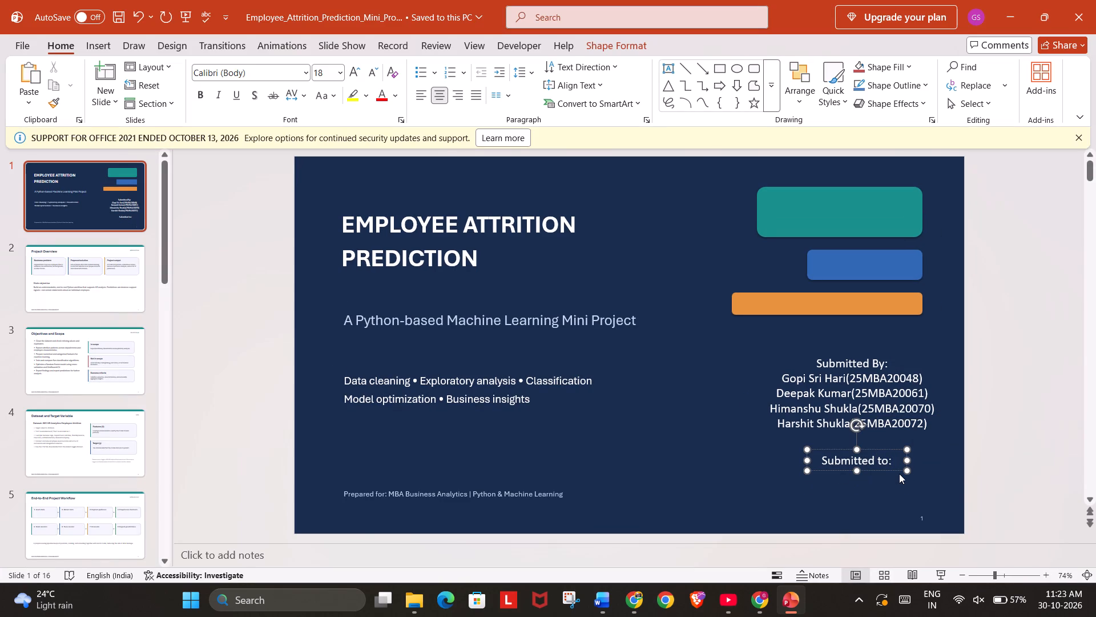
{"action": "key", "text": "Return"}
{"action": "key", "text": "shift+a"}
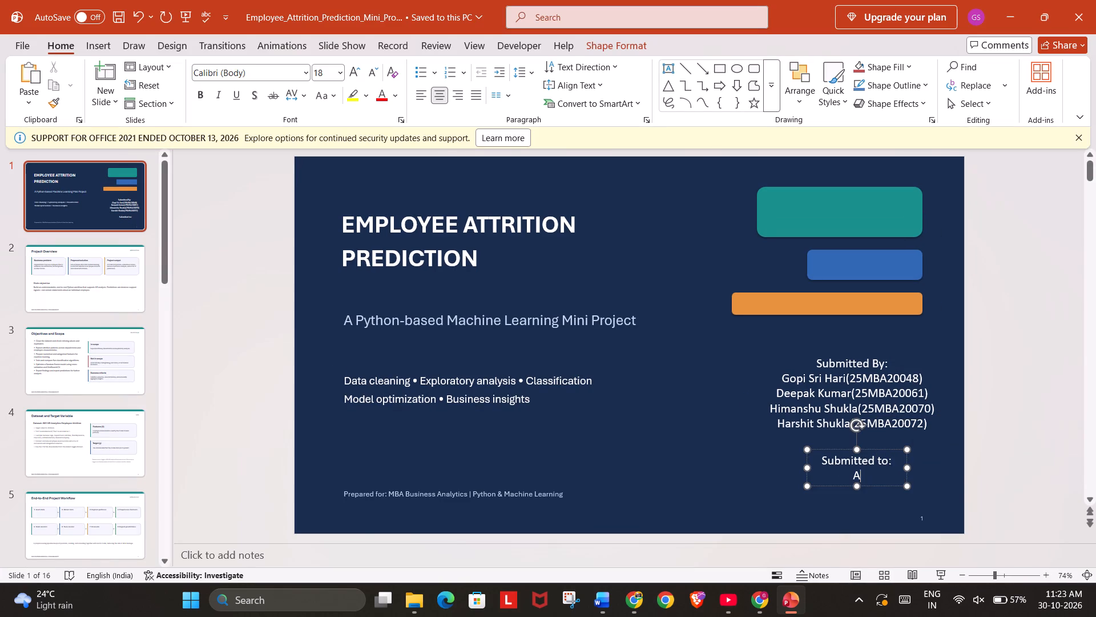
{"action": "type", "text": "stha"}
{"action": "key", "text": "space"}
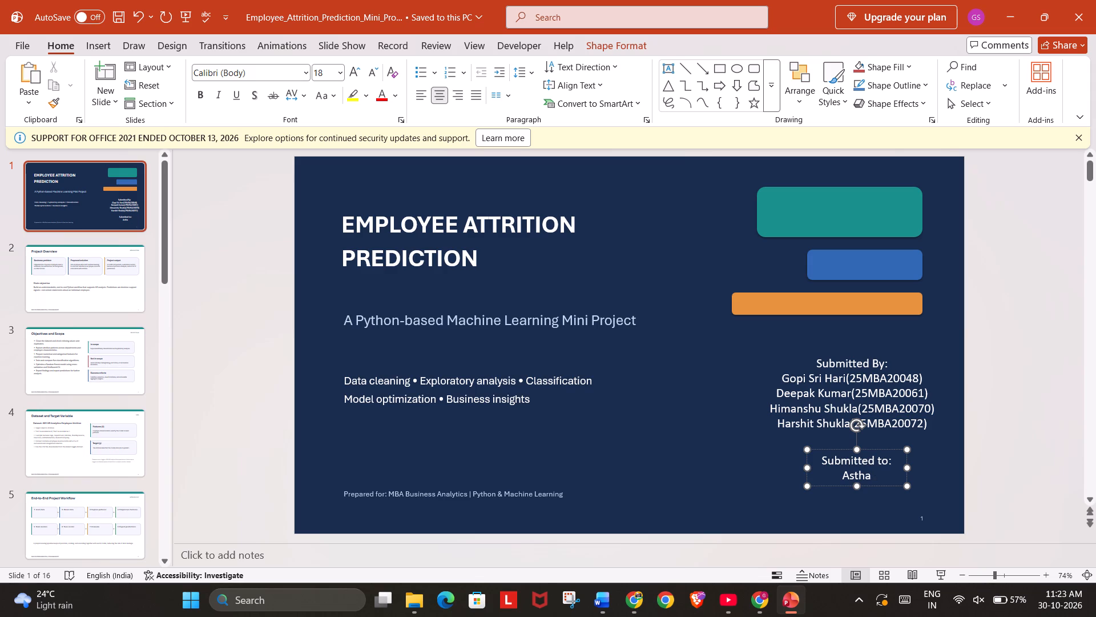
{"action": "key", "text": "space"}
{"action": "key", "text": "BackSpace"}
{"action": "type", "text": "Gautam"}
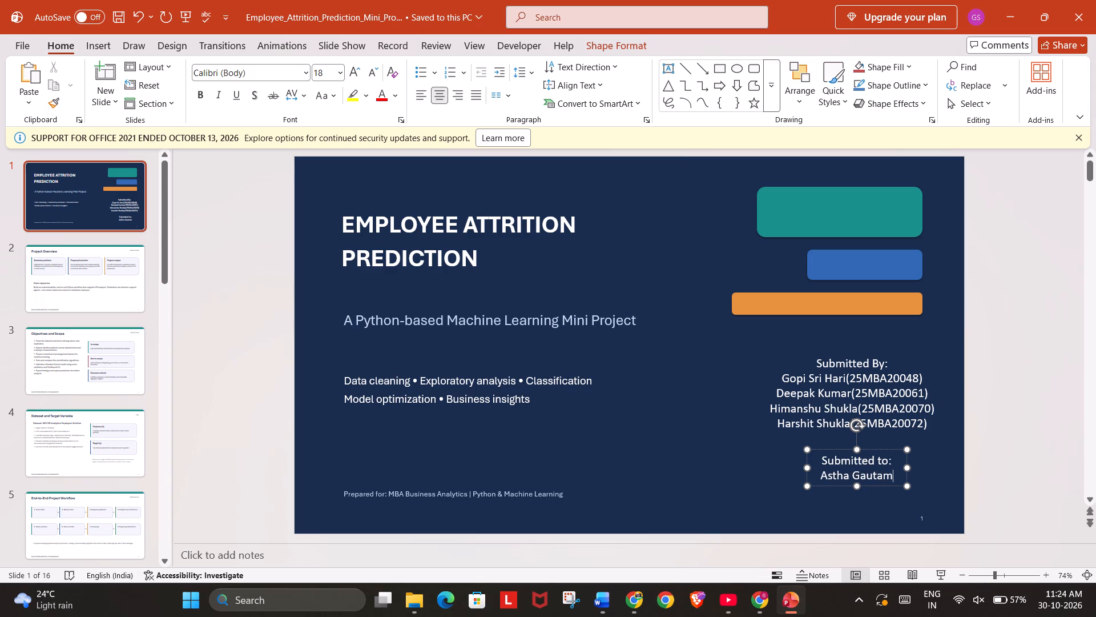
Replace the instructor's surname under "Submitted to:" with "Maam".
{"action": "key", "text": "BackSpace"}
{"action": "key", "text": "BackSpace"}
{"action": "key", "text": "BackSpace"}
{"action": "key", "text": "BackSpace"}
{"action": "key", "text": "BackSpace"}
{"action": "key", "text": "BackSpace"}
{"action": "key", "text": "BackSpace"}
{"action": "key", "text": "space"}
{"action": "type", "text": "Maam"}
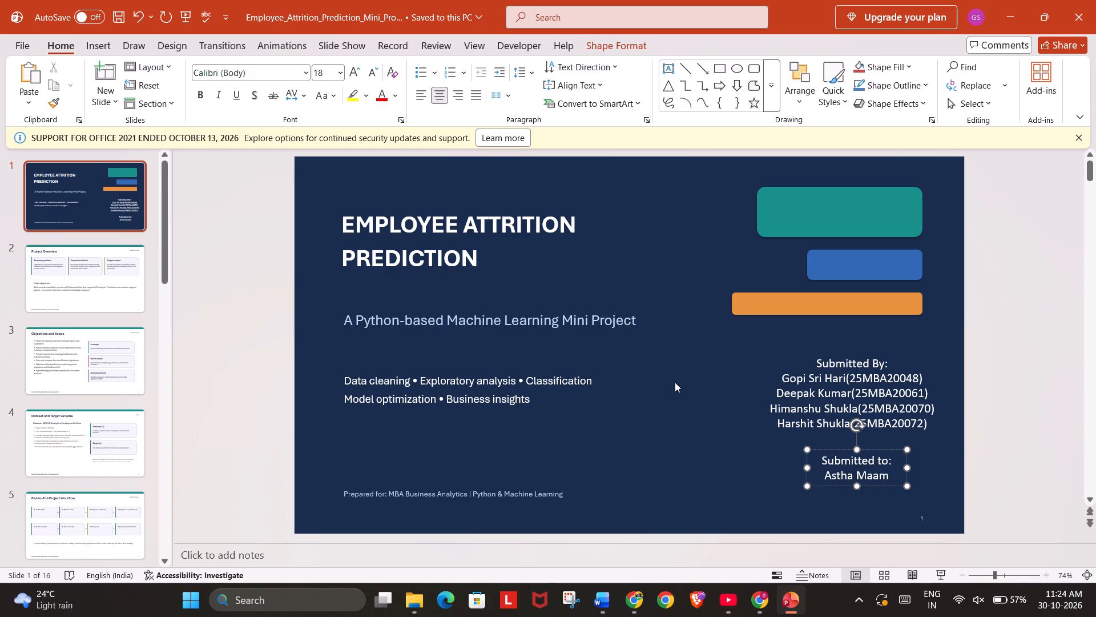
Replace "Python-based Machine Learning" in the title slide's subtitle with "Big Data".
{"action": "left_click", "coordinate": [440, 344]}
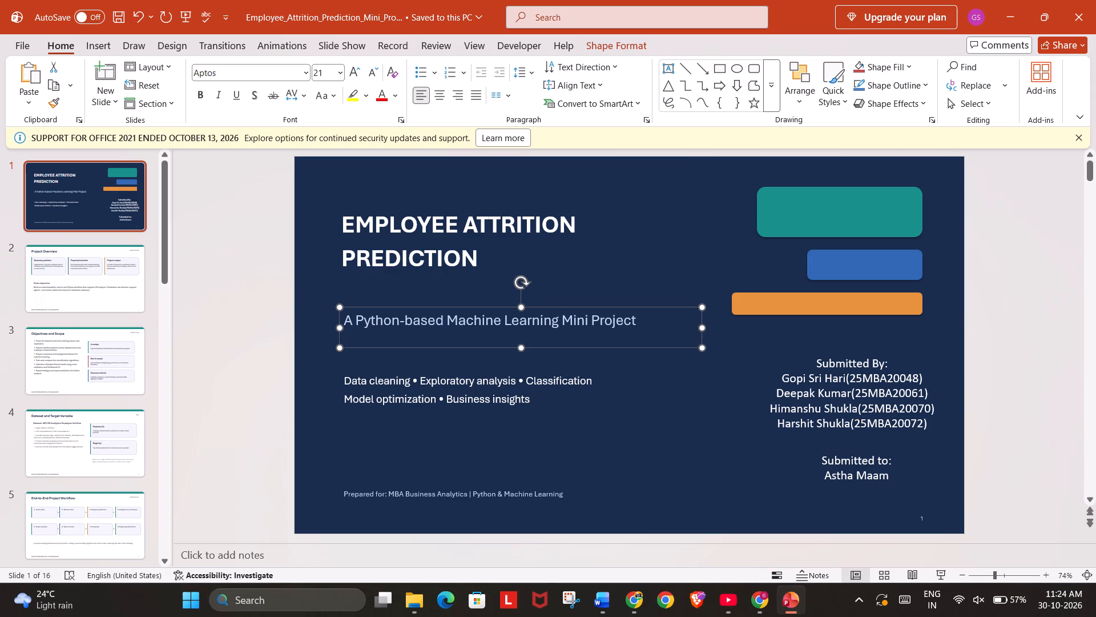
{"action": "left_click", "coordinate": [487, 385]}
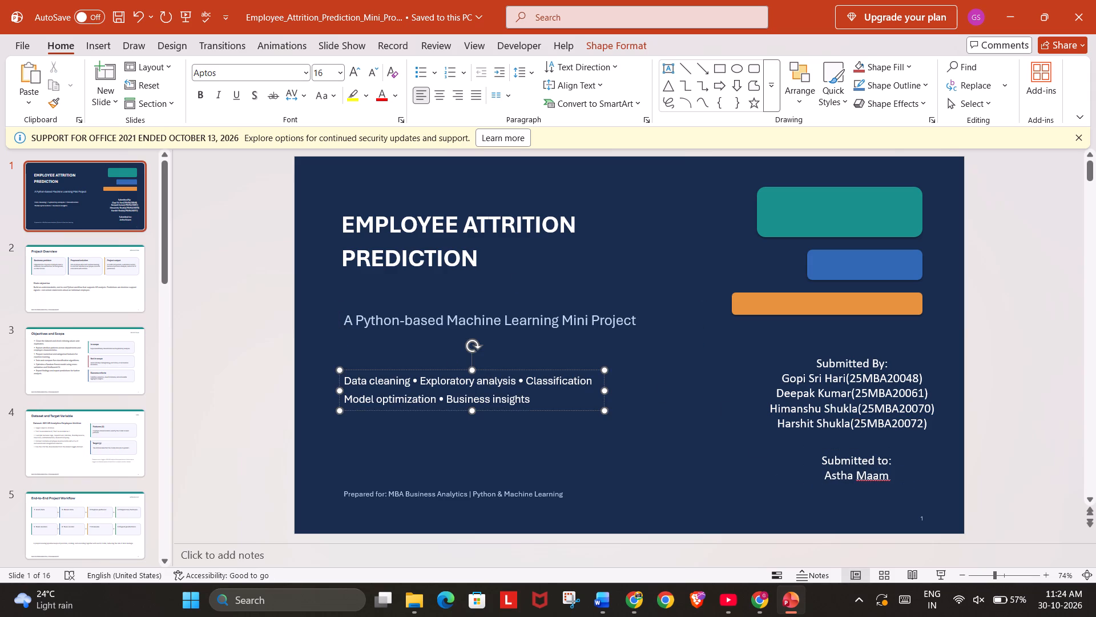
{"action": "left_click", "coordinate": [686, 399]}
{"action": "left_click", "coordinate": [489, 332]}
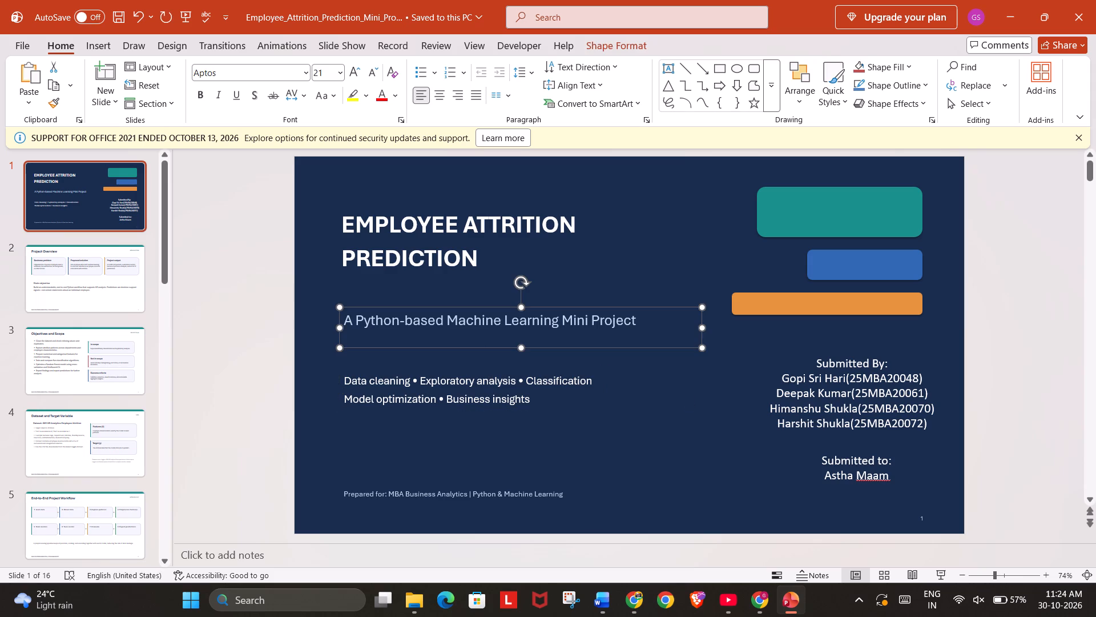
{"action": "left_click", "coordinate": [656, 323]}
{"action": "left_click_drag", "start_coordinate": [558, 322], "coordinate": [434, 314]}
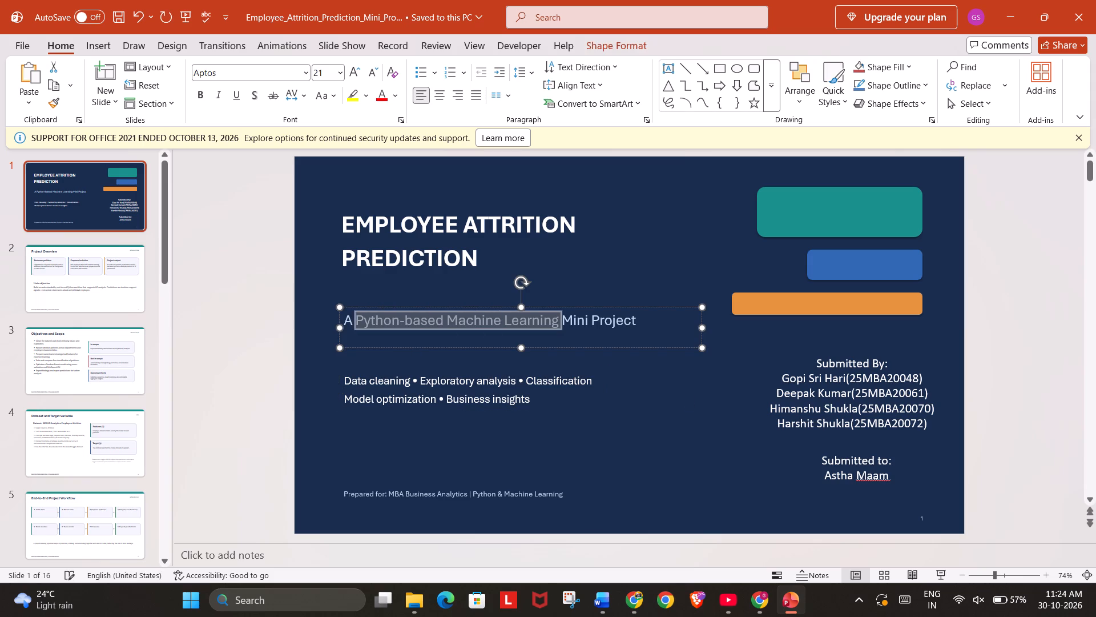
{"action": "left_click_drag", "start_coordinate": [434, 314], "coordinate": [358, 312]}
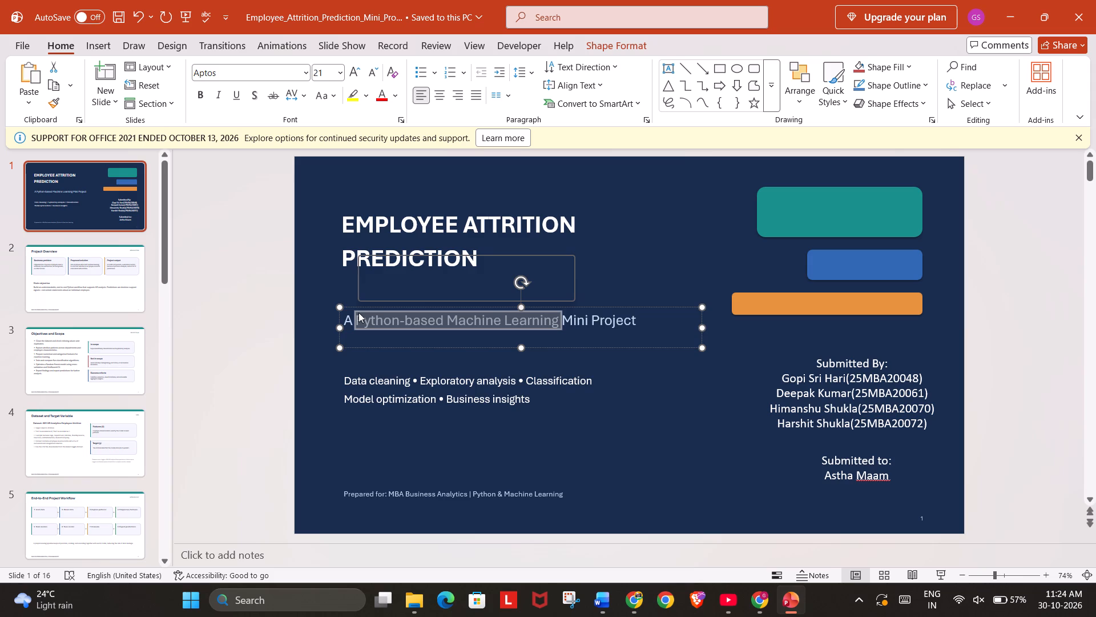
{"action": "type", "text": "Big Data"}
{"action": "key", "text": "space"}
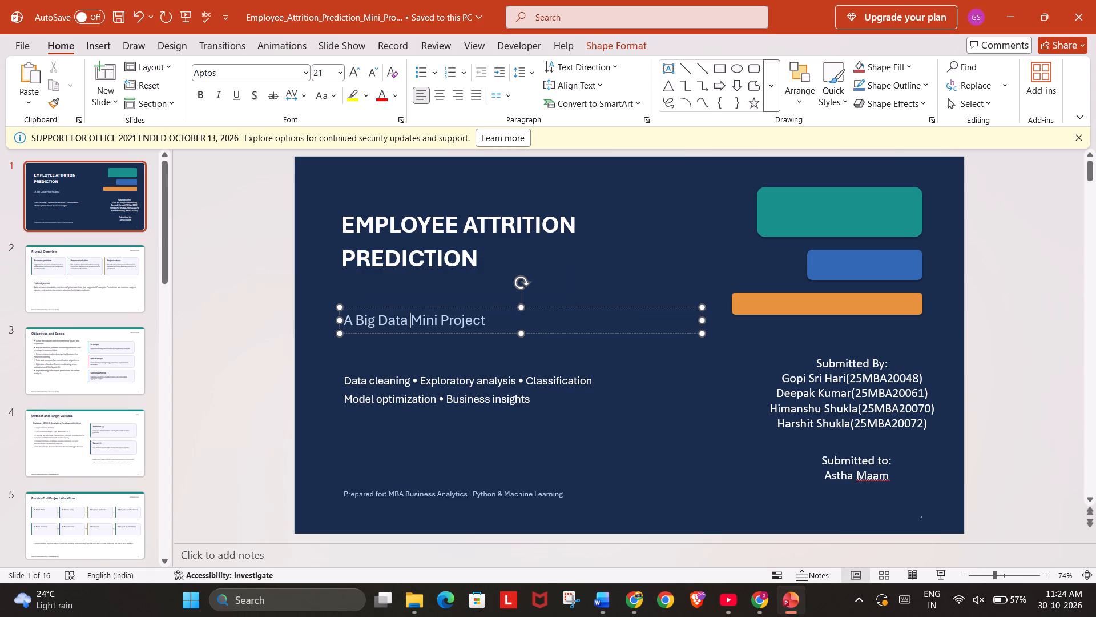
{"action": "left_click", "coordinate": [694, 460]}
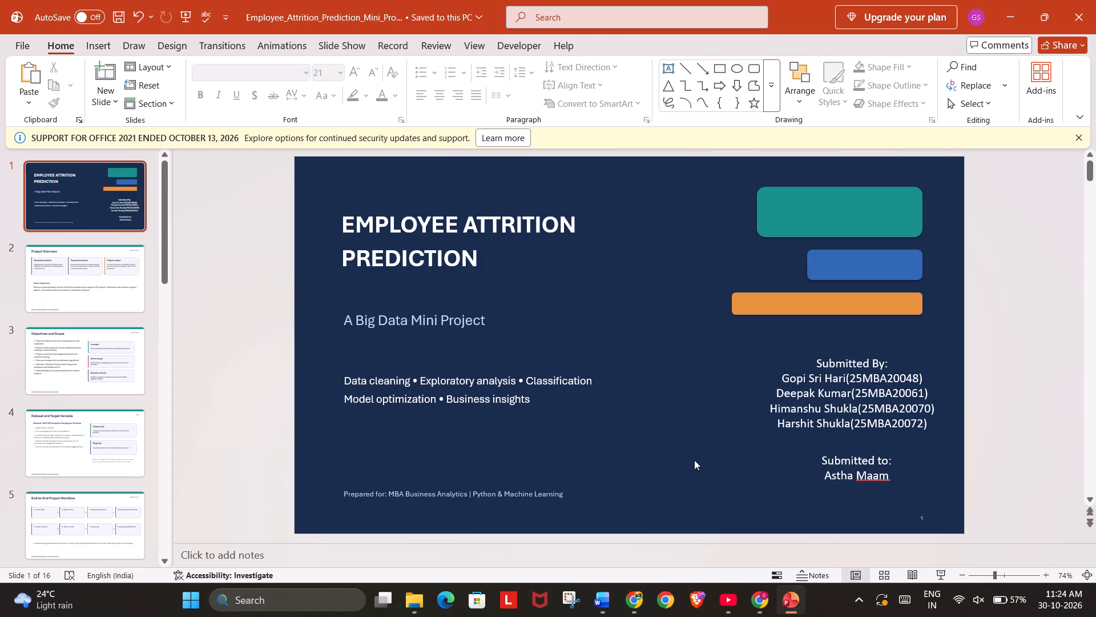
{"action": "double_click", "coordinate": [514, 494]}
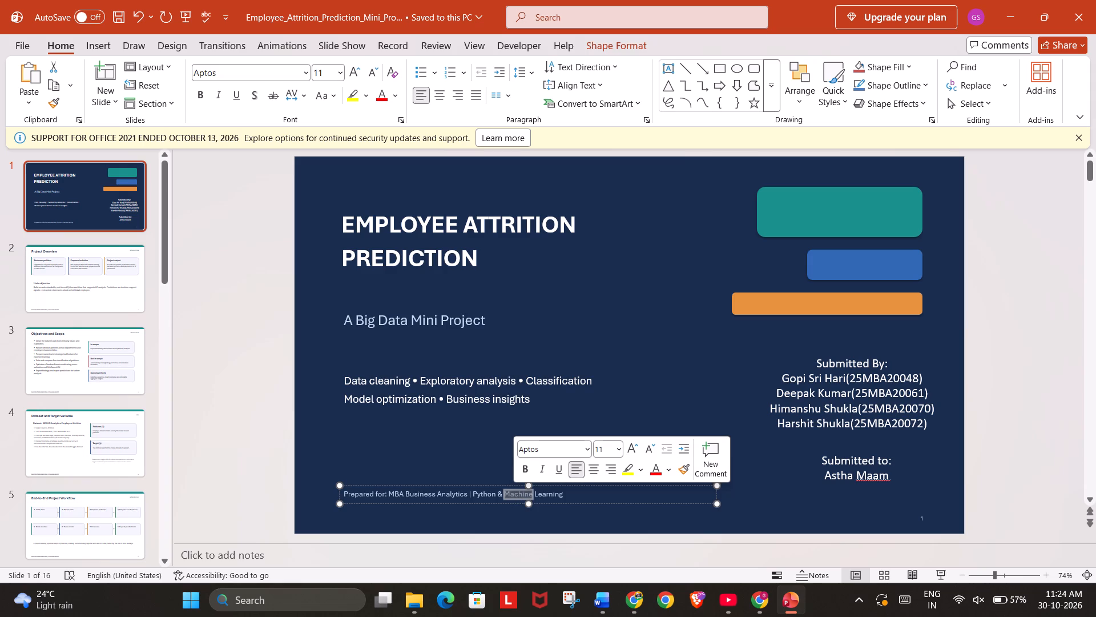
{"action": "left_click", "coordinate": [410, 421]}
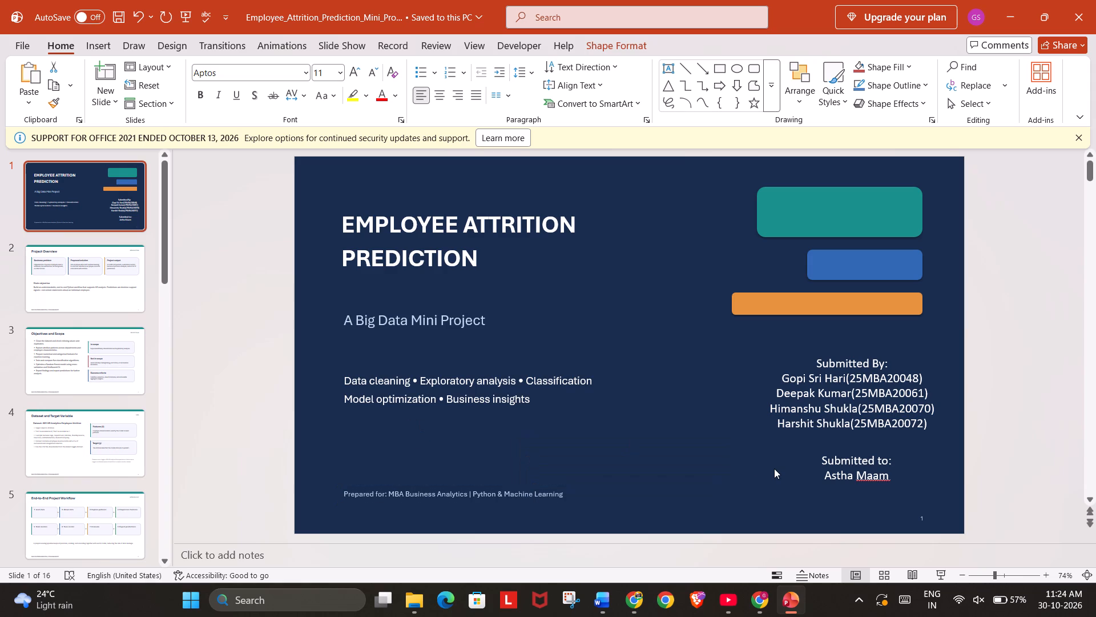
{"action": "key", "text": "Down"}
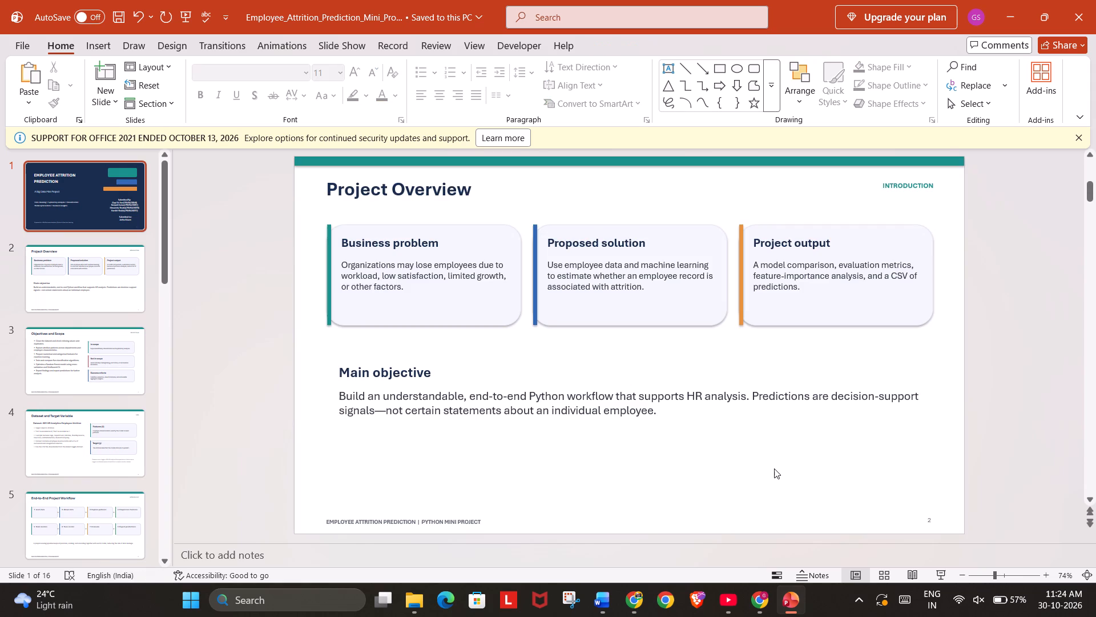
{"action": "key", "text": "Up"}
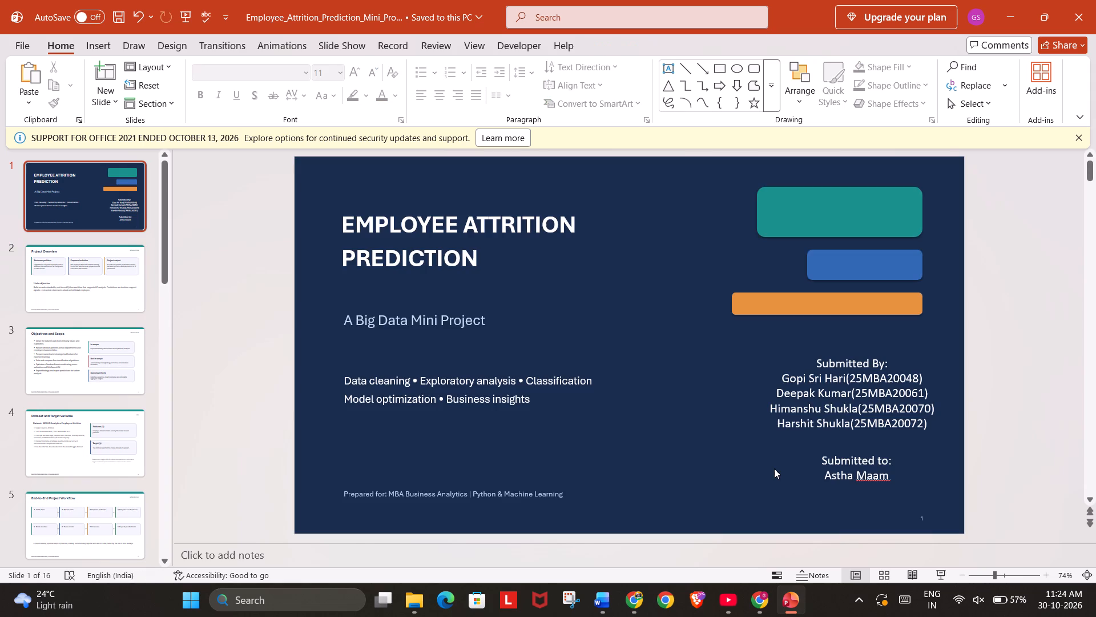
Correct "Maam" to "Ma'am" under "Submitted to:" on the title slide.
{"action": "double_click", "coordinate": [887, 480]}
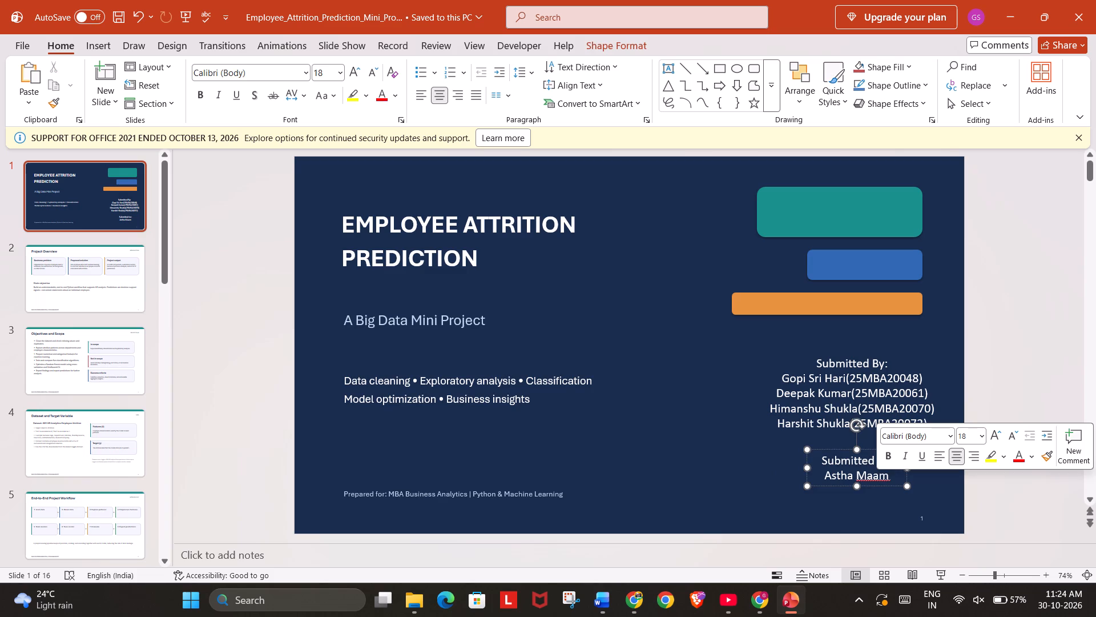
{"action": "left_click", "coordinate": [872, 478]}
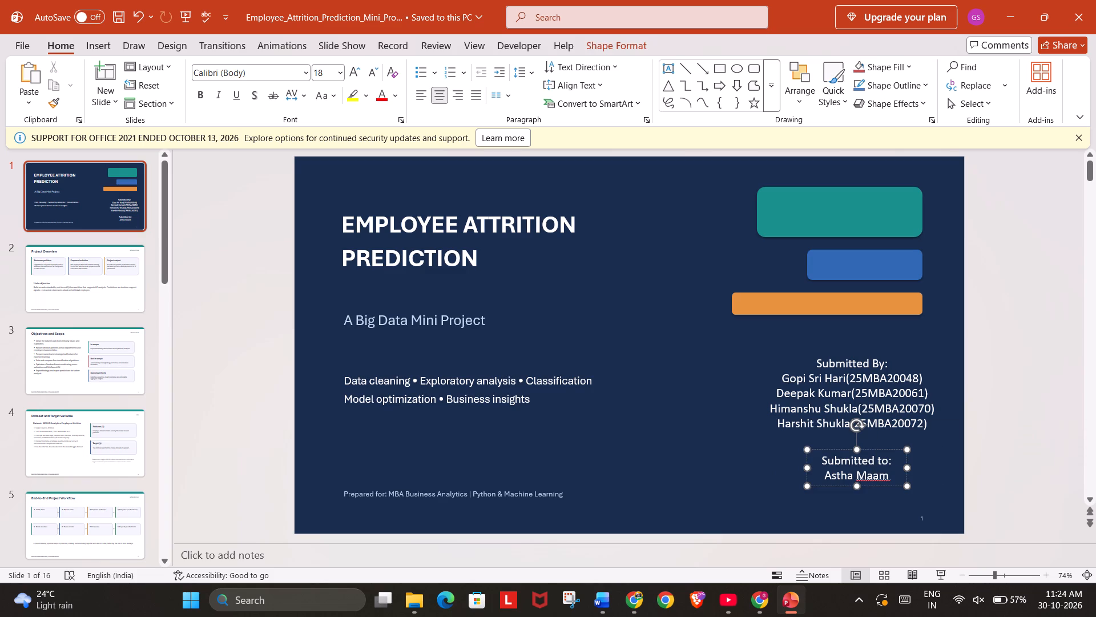
{"action": "key", "text": "apostrophe"}
{"action": "left_click", "coordinate": [961, 494]}
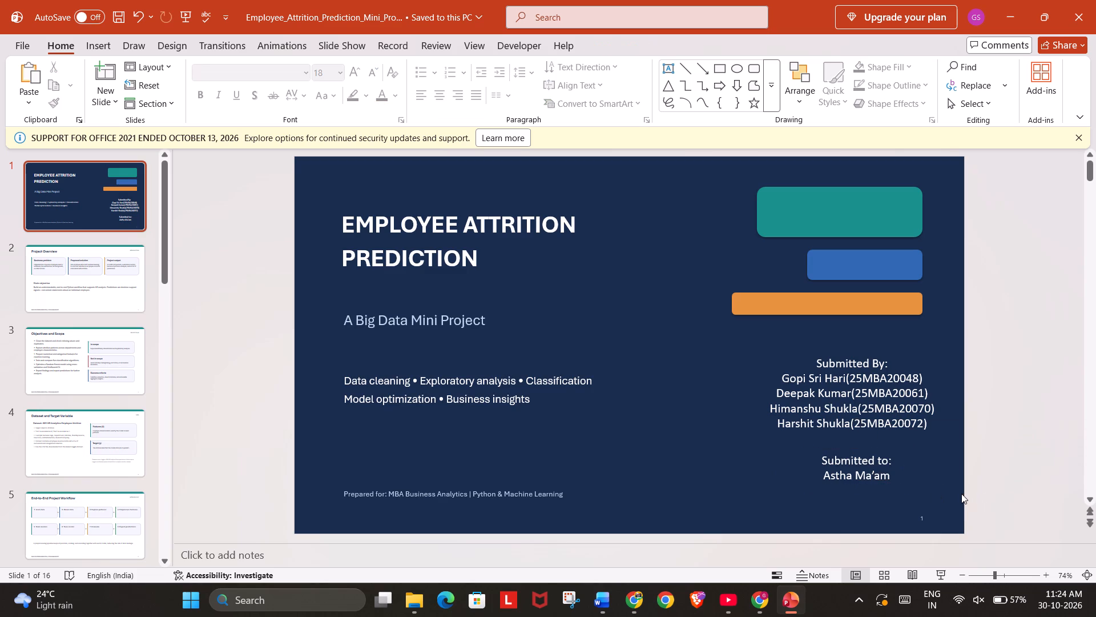
Look through the opening slides, from Project Overview past the Data Cleaning step, and return to the title slide.
{"action": "key", "text": "Left"}
{"action": "key", "text": "Down"}
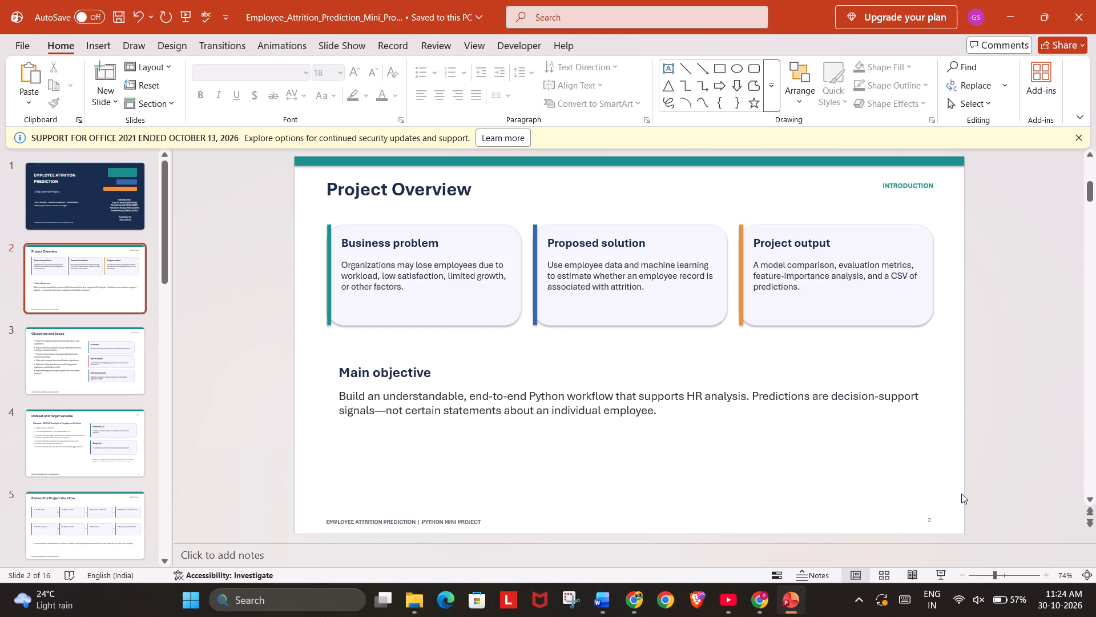
{"action": "key", "text": "Down"}
{"action": "key", "text": "Down"}
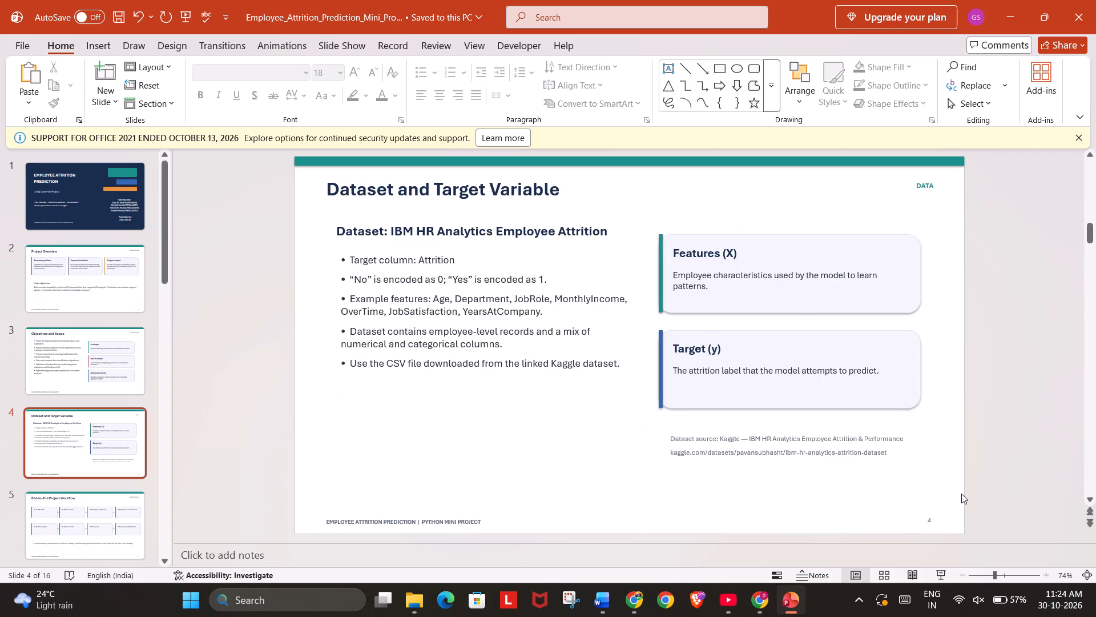
{"action": "key", "text": "Down"}
{"action": "key", "text": "Up"}
{"action": "key", "text": "Down"}
{"action": "key", "text": "Down"}
{"action": "key", "text": "Down"}
{"action": "key", "text": "Up"}
{"action": "key", "text": "Up"}
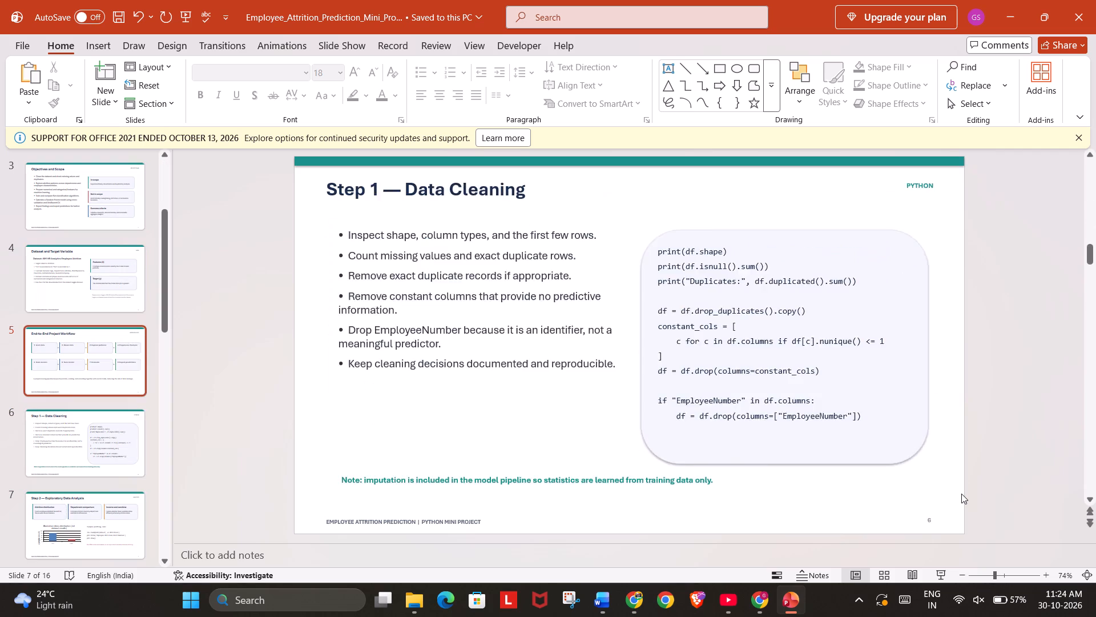
{"action": "key", "text": "Up"}
{"action": "key", "text": "Up"}
{"action": "key", "text": "Up"}
{"action": "key", "text": "Up"}
{"action": "key", "text": "Up"}
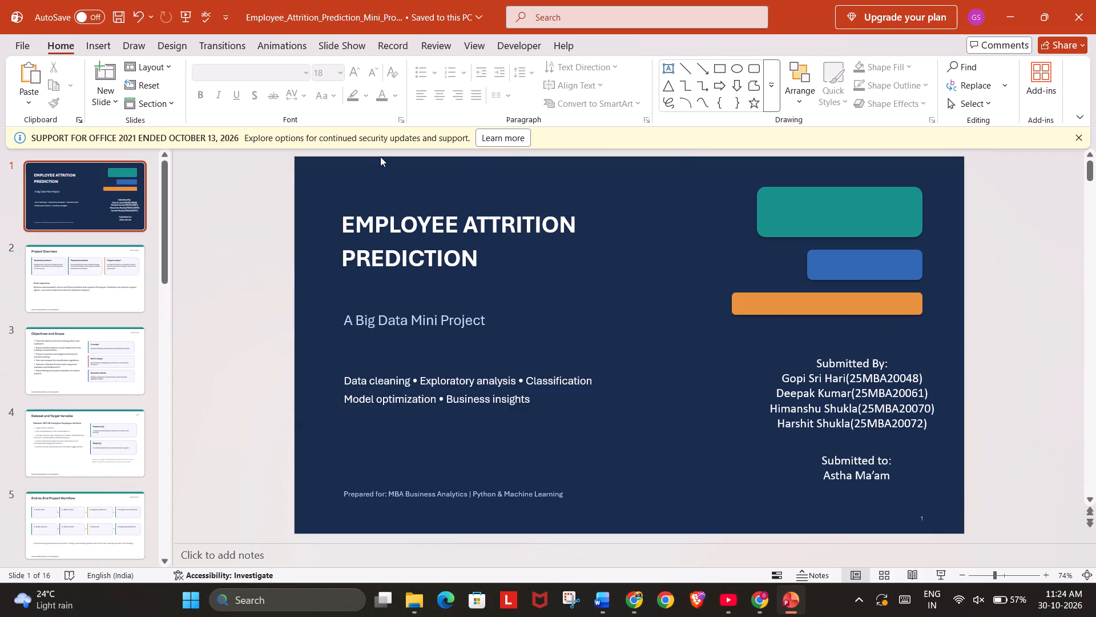
Dismiss the Office 2021 end-of-support notice.
{"action": "left_click", "coordinate": [1077, 145]}
{"action": "left_click", "coordinate": [1081, 135]}
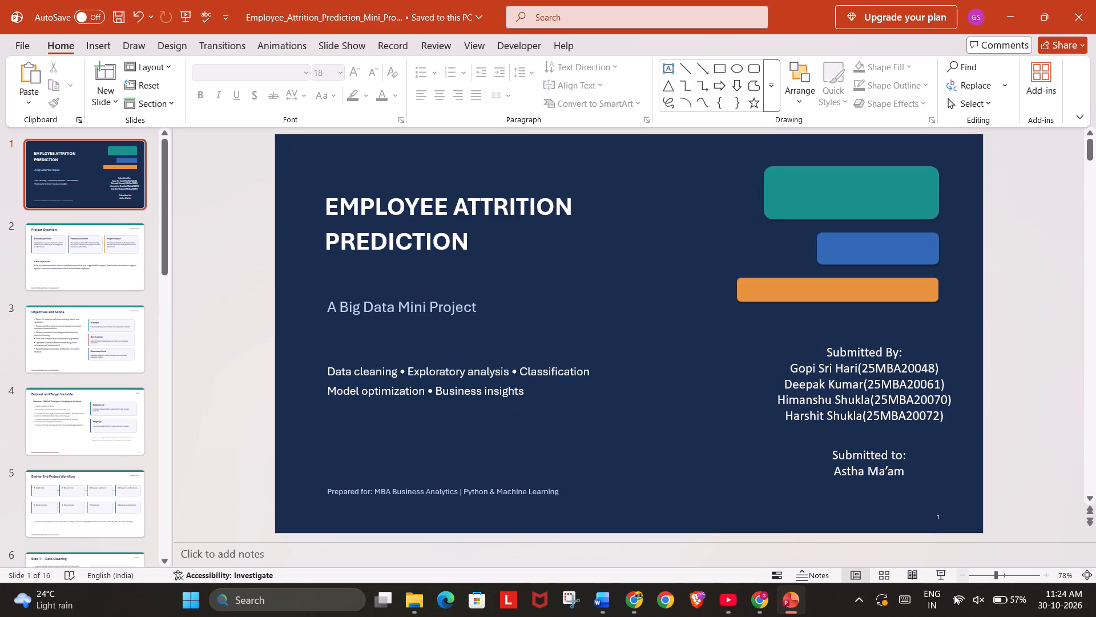
Start the slide show from the title slide and advance to the Project Overview slide.
{"action": "left_click", "coordinate": [940, 574]}
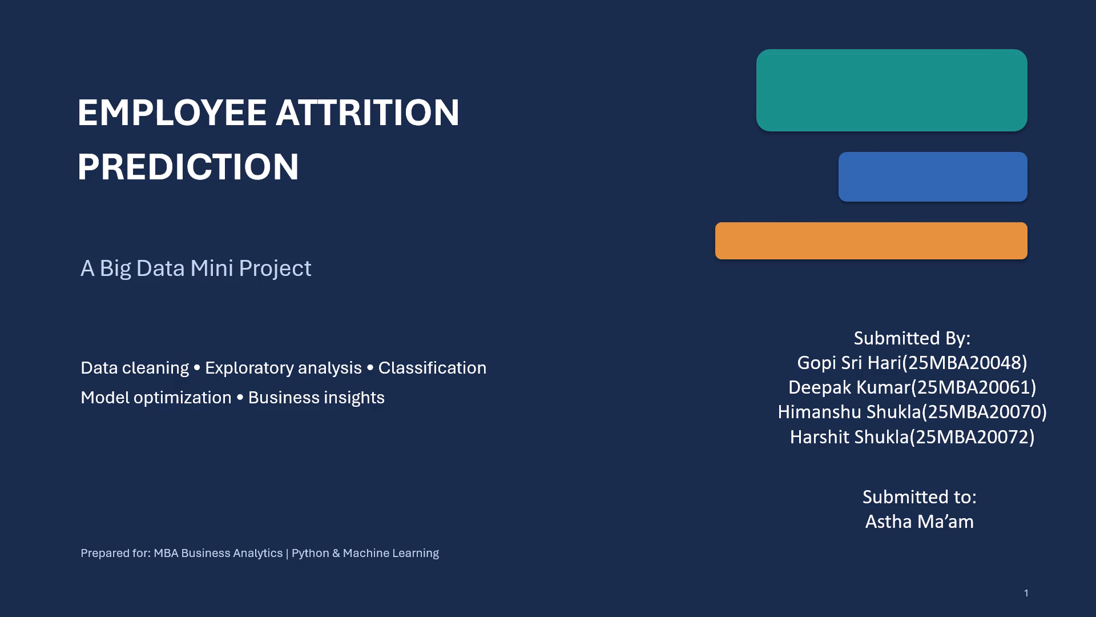
{"action": "key", "text": "Down"}
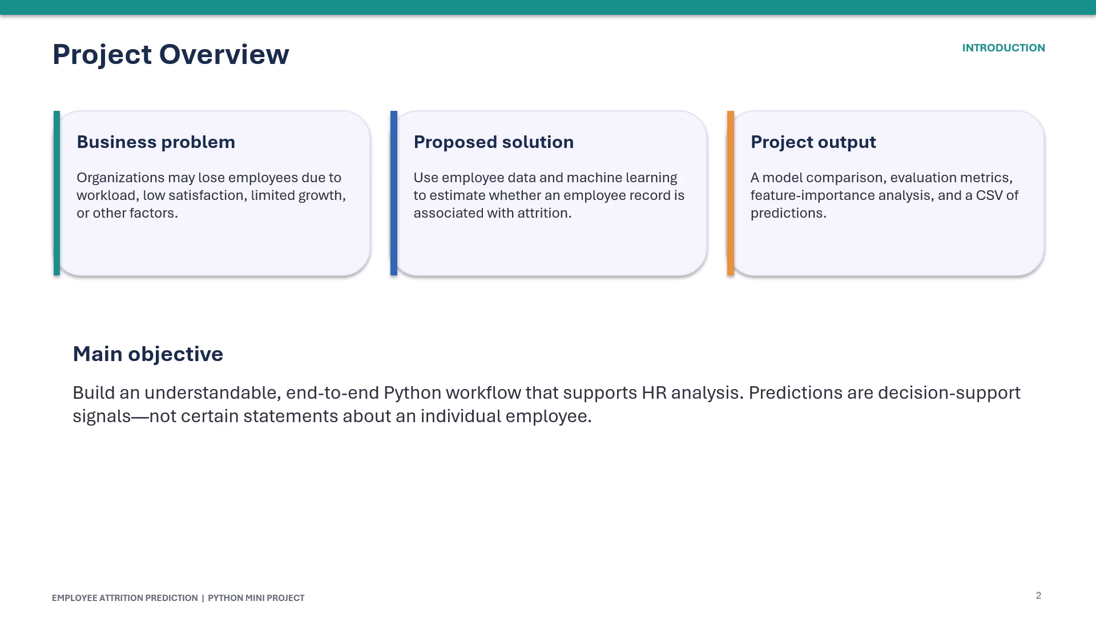
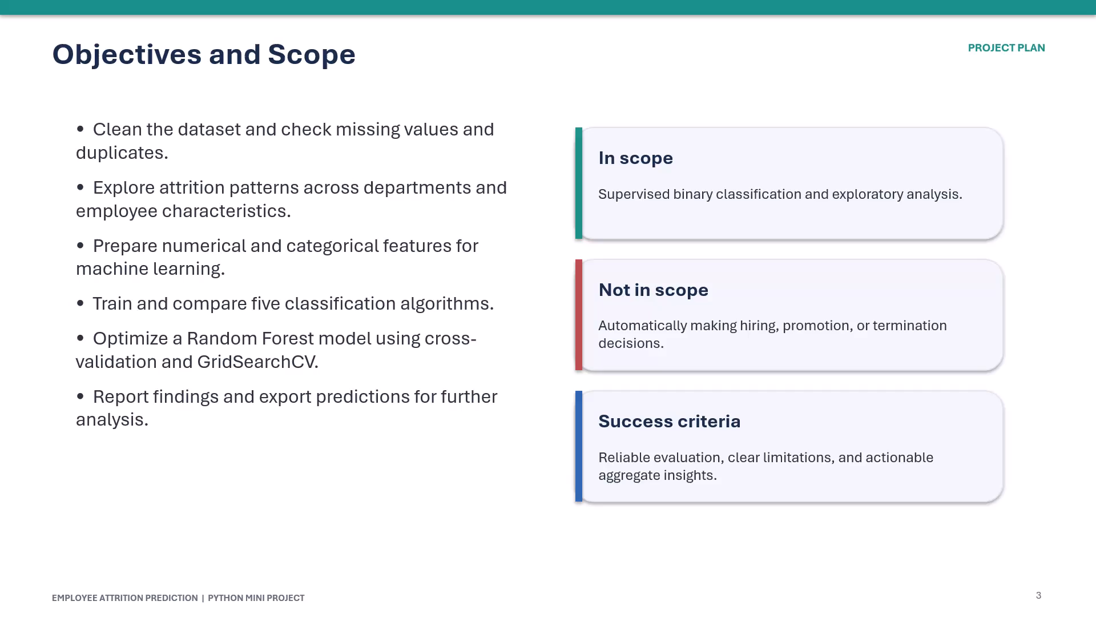
Go back to Project Overview in the slide show, and look through the slides from there to the closing References and Setup slide.
{"action": "key", "text": "Up"}
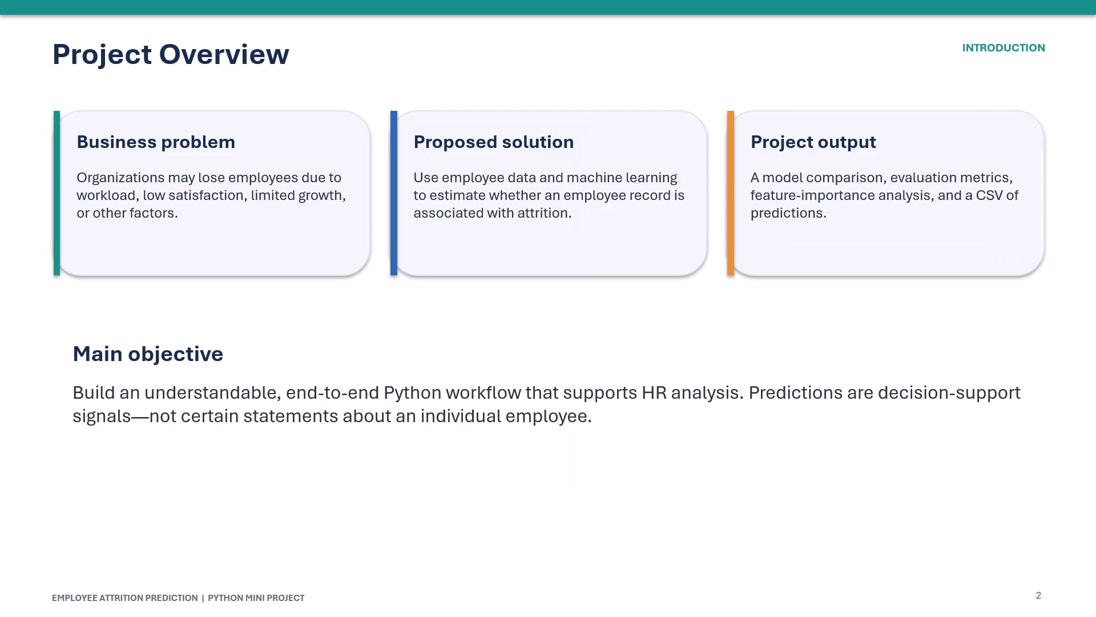
{"action": "key", "text": "Right"}
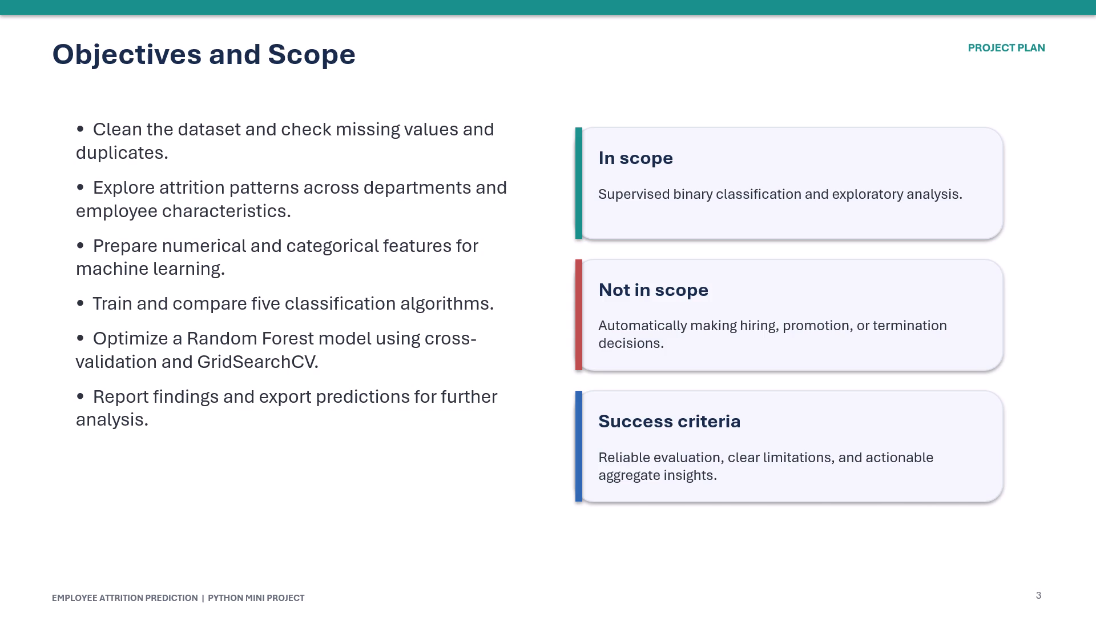
{"action": "key", "text": "Right"}
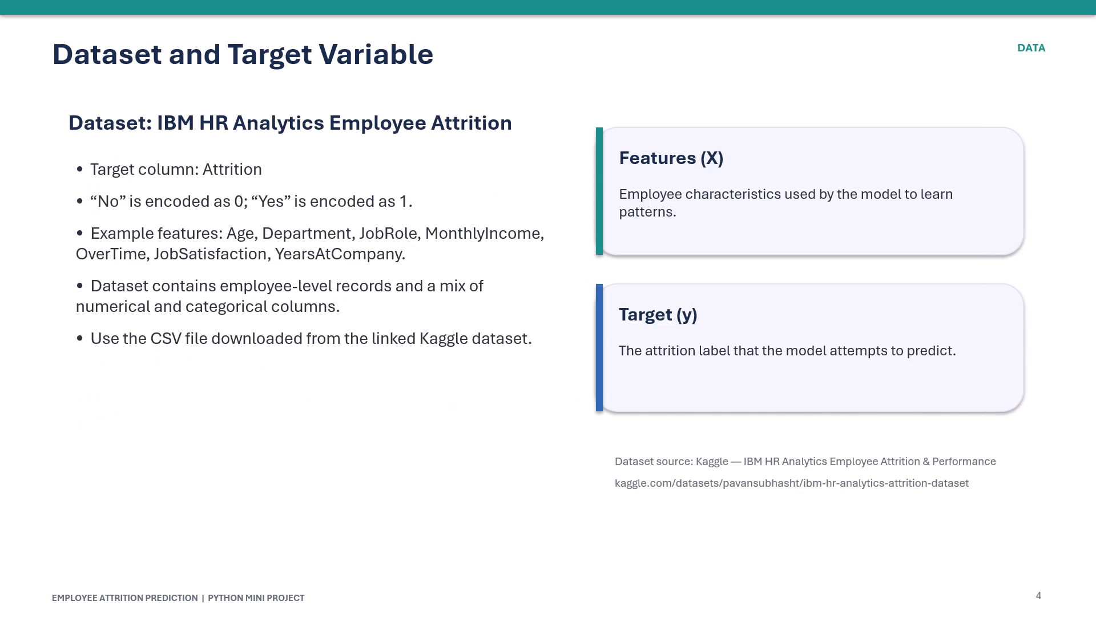
{"action": "key", "text": "Right"}
{"action": "key", "text": "Right"}
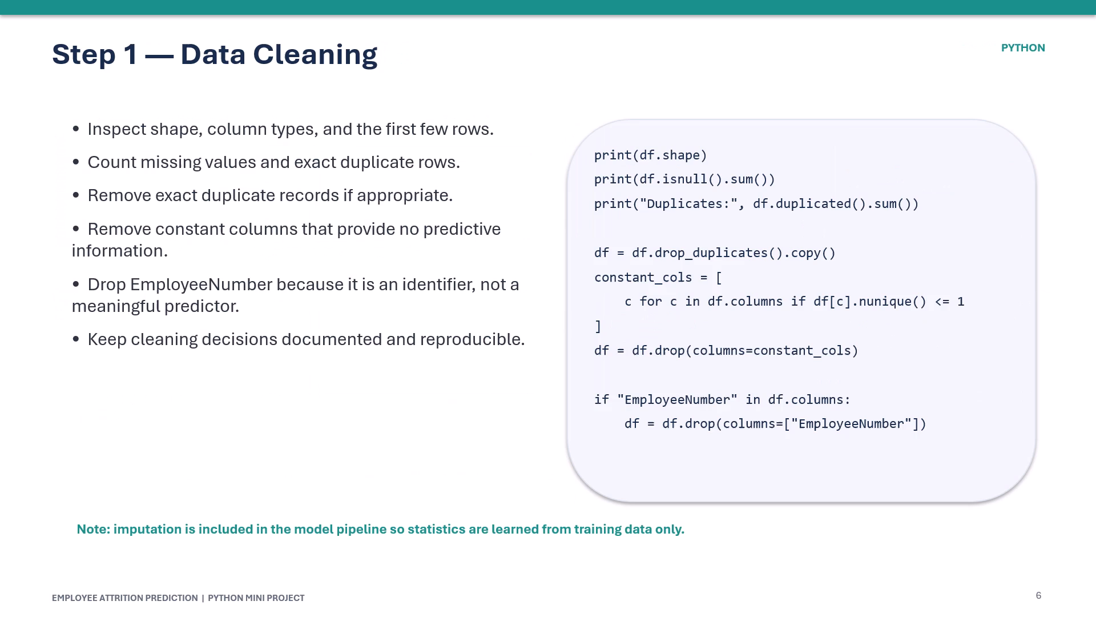
{"action": "key", "text": "Right"}
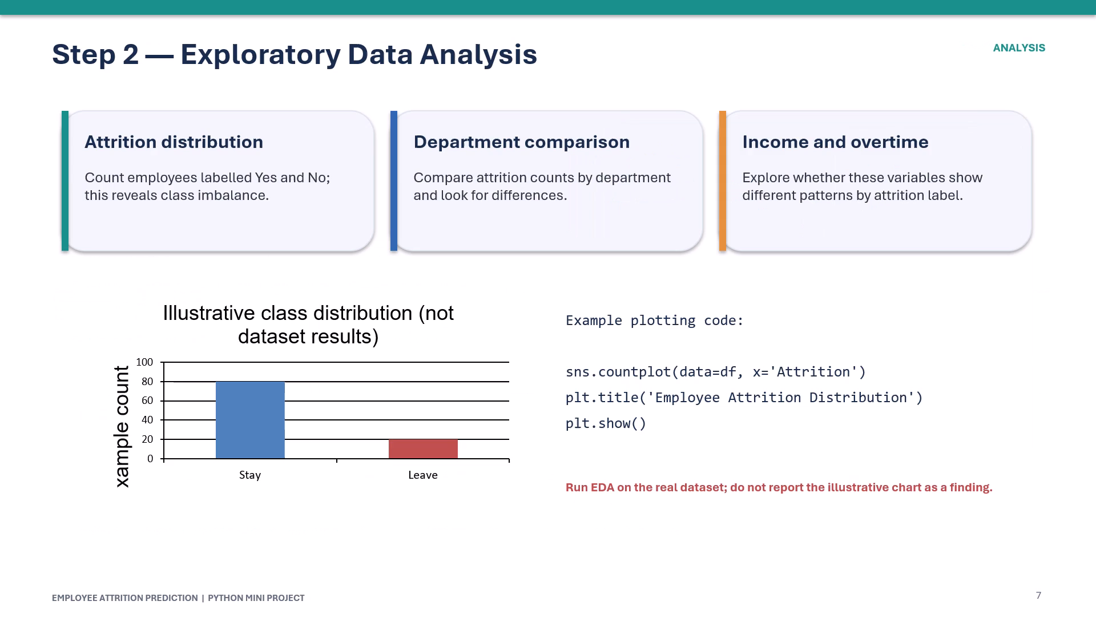
{"action": "key", "text": "Right"}
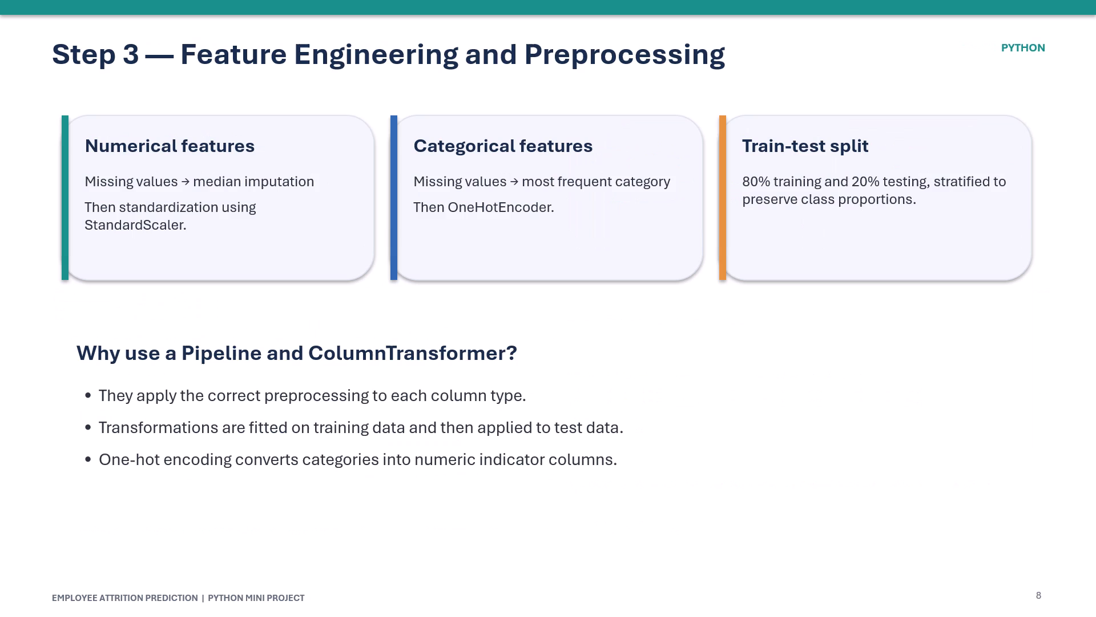
{"action": "key", "text": "Right"}
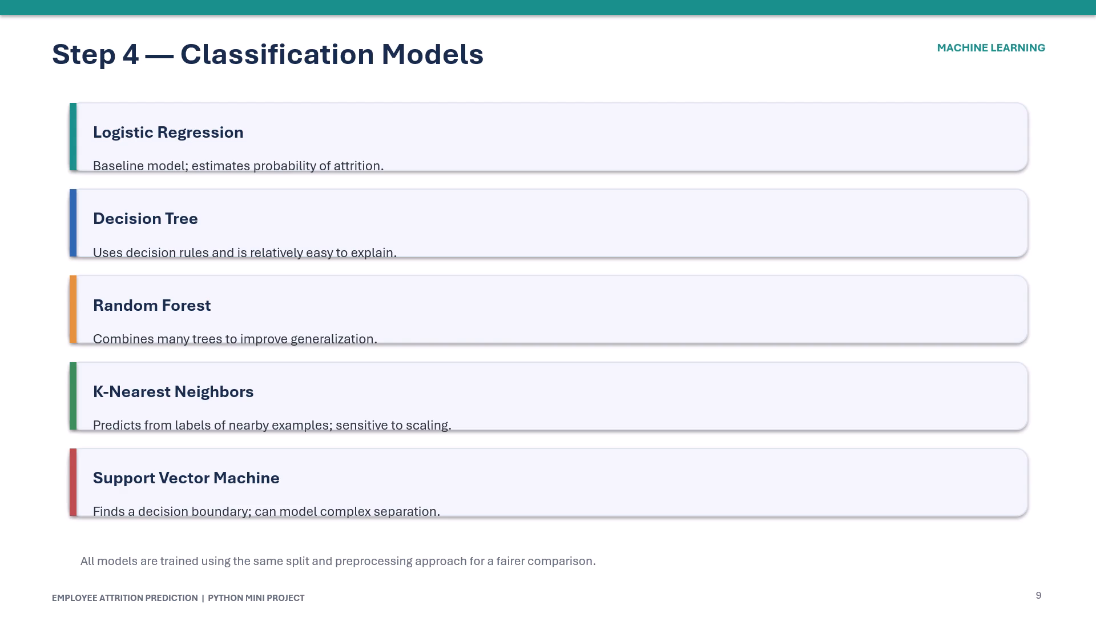
{"action": "key", "text": "Right"}
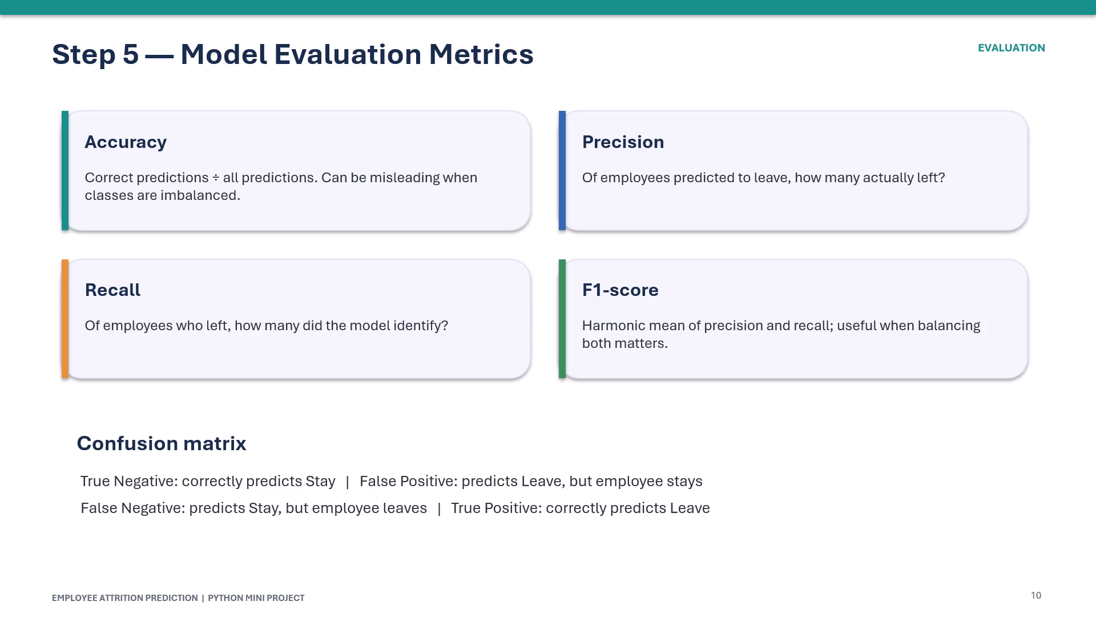
{"action": "key", "text": "Right"}
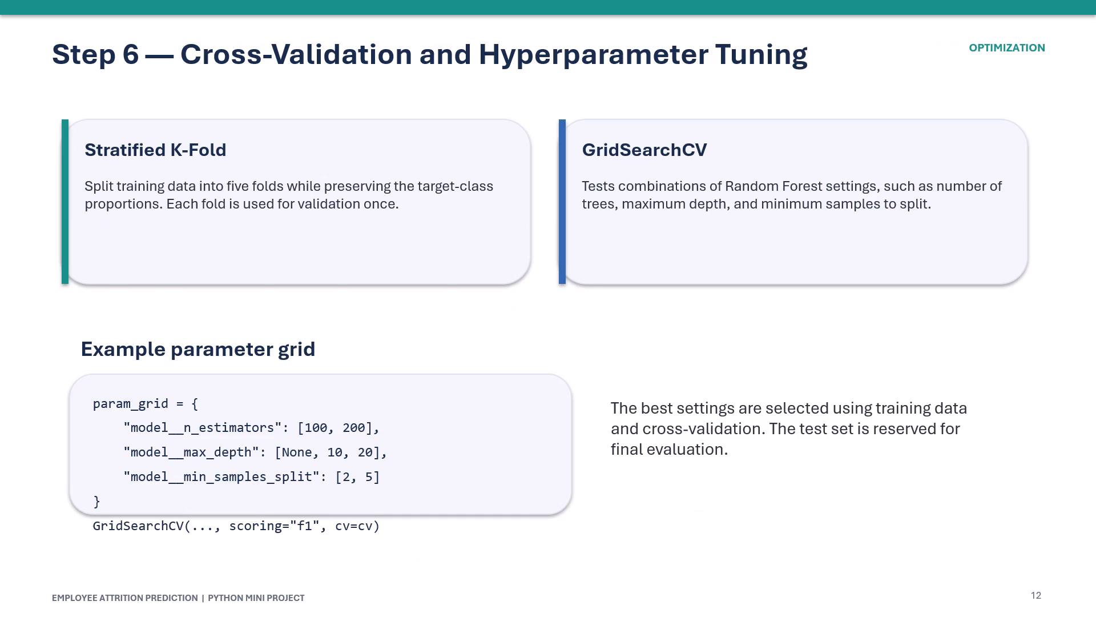
{"action": "key", "text": "Right"}
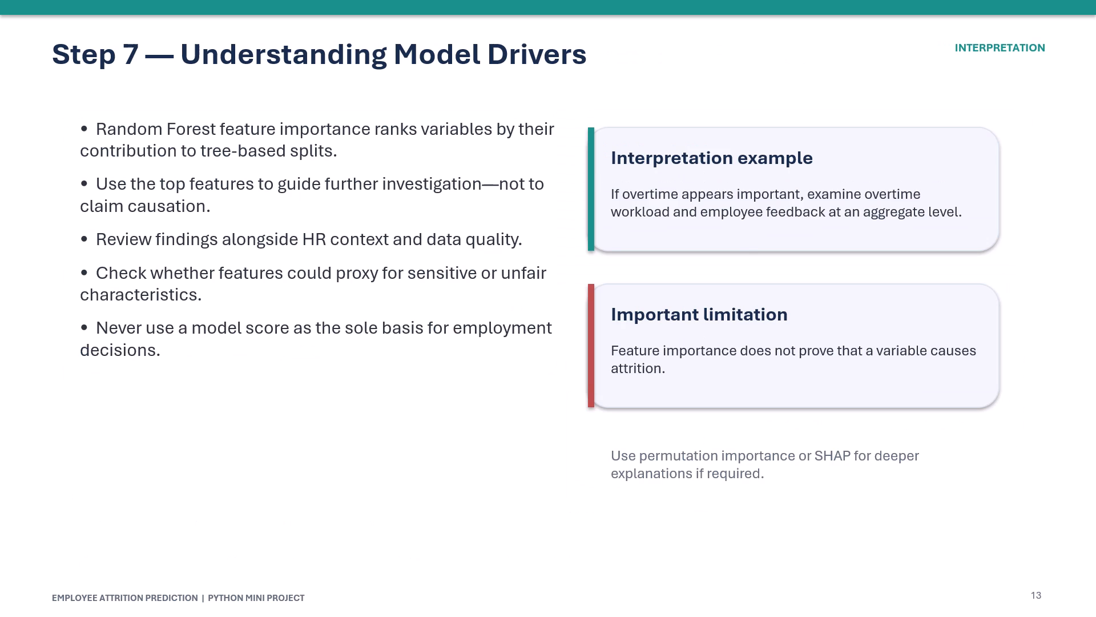
{"action": "key", "text": "Right"}
{"action": "key", "text": "Right"}
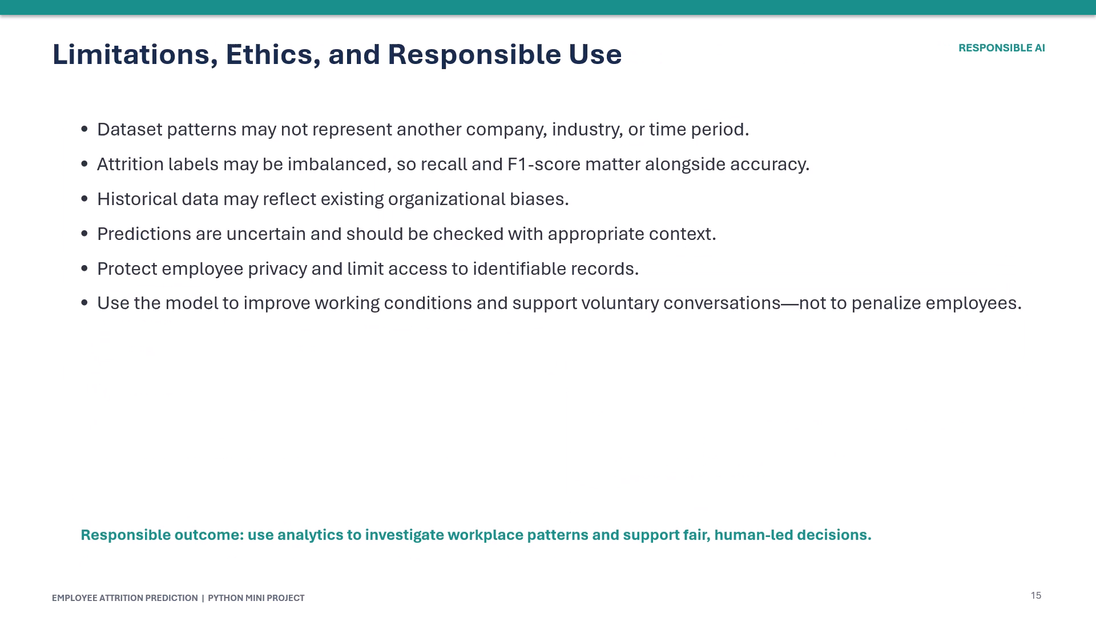
{"action": "key", "text": "Right"}
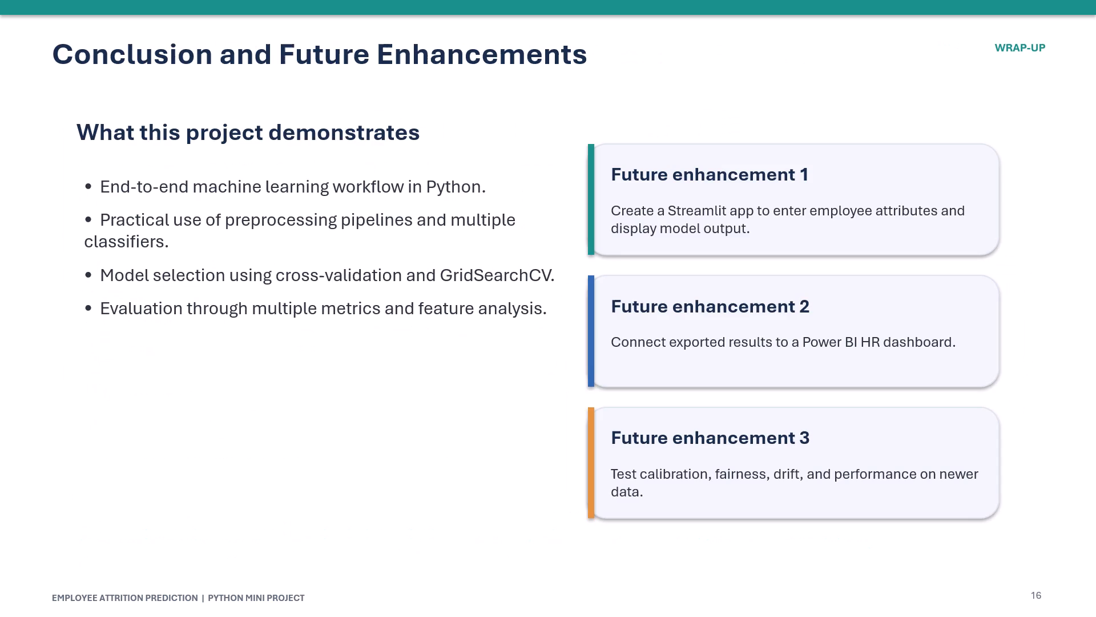
{"action": "key", "text": "Right"}
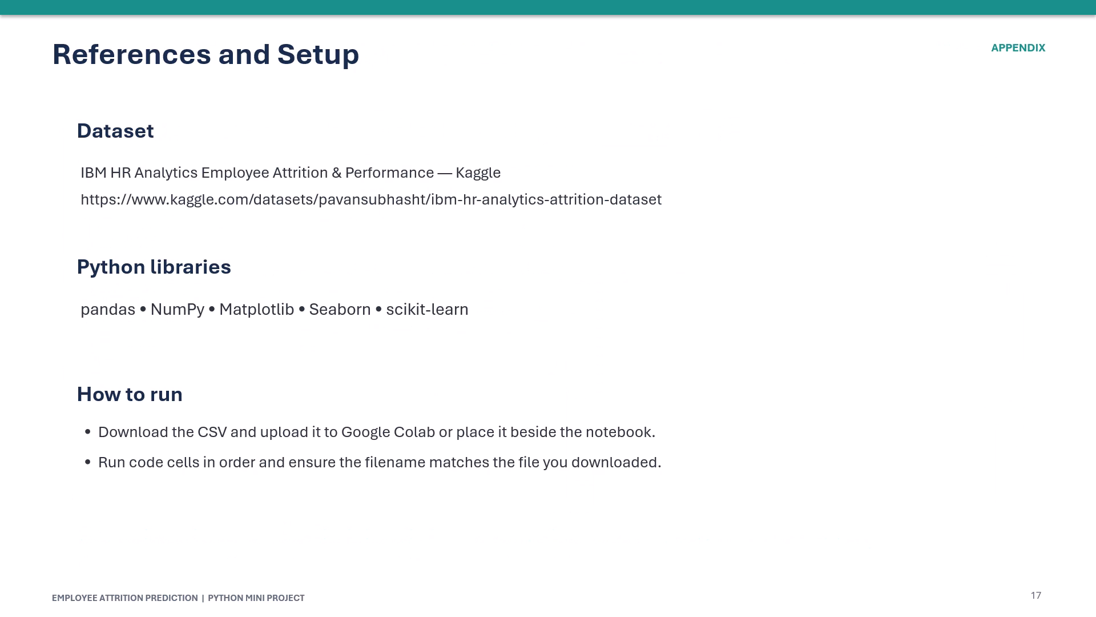
{"action": "key", "text": "Right"}
Return through the slide show from References and Setup to the title slide, and advance to the Project Overview slide.
{"action": "key", "text": "Left"}
{"action": "key", "text": "Left"}
{"action": "key", "text": "Left"}
{"action": "key", "text": "Left"}
{"action": "key", "text": "Left"}
{"action": "key", "text": "Left"}
{"action": "key", "text": "Left"}
{"action": "key", "text": "Left"}
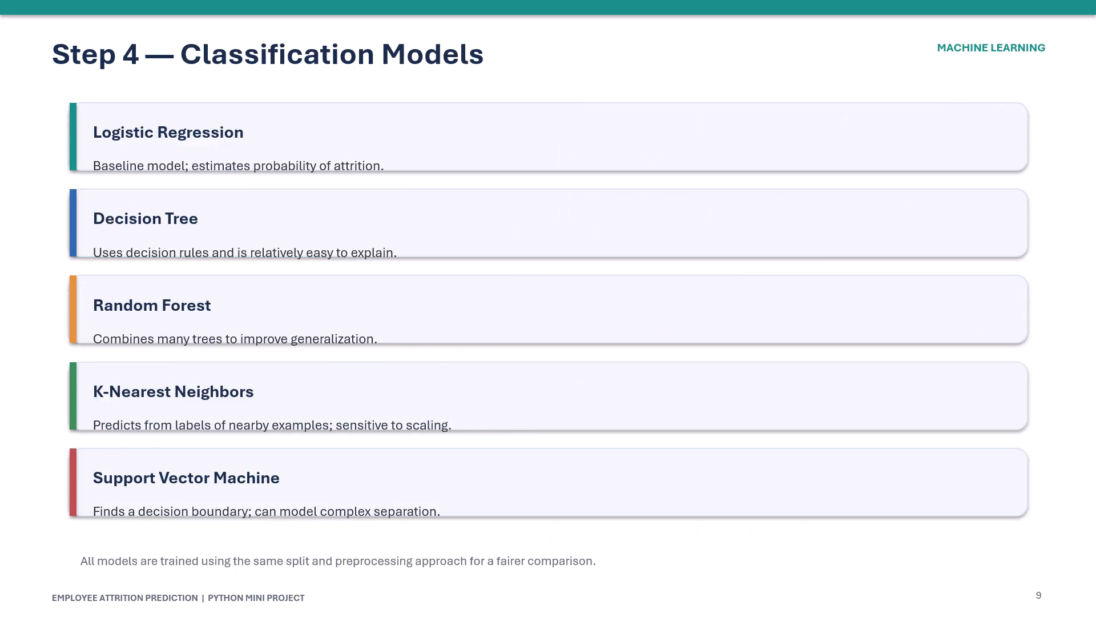
{"action": "key", "text": "Left"}
{"action": "key", "text": "Left"}
{"action": "key", "text": "Left"}
{"action": "key", "text": "Left"}
{"action": "key", "text": "Left"}
{"action": "key", "text": "Left"}
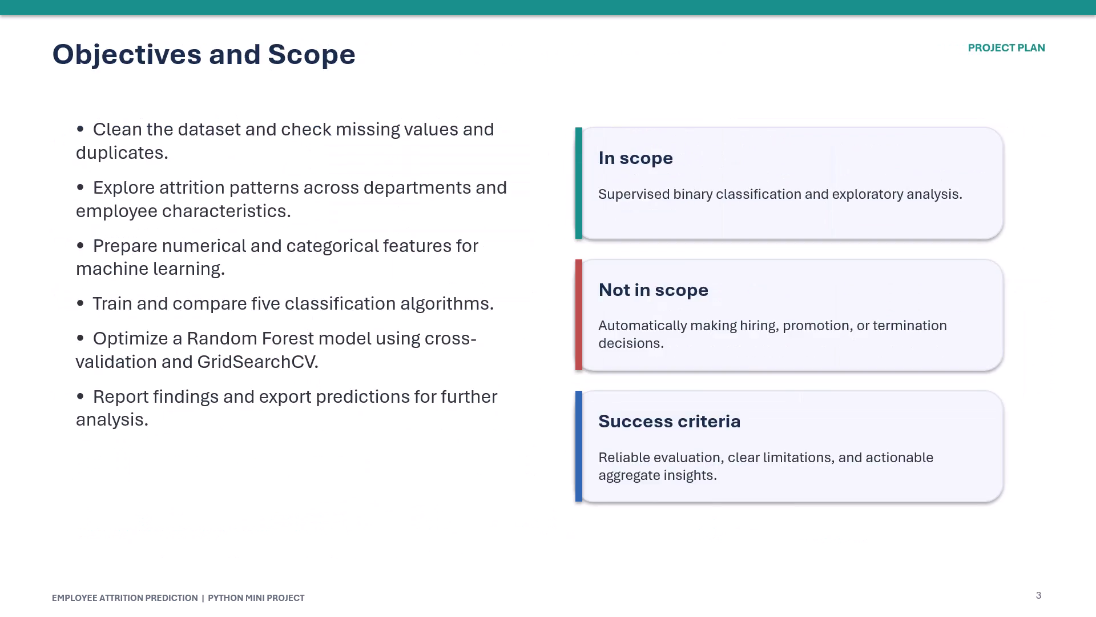
{"action": "key", "text": "Left"}
{"action": "key", "text": "Left"}
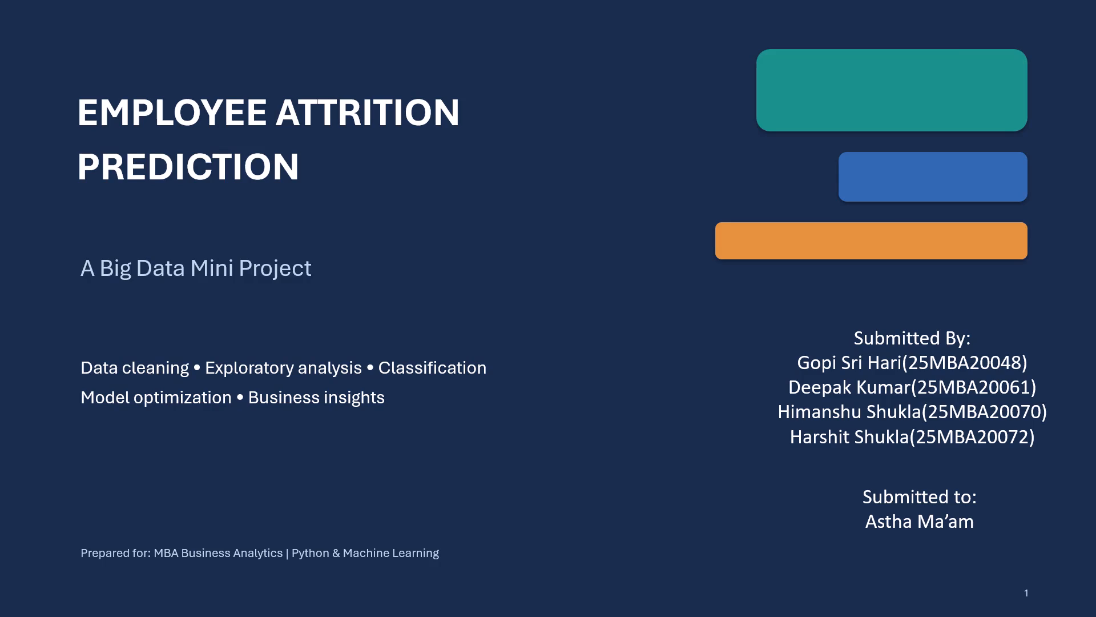
{"action": "key", "text": "Right"}
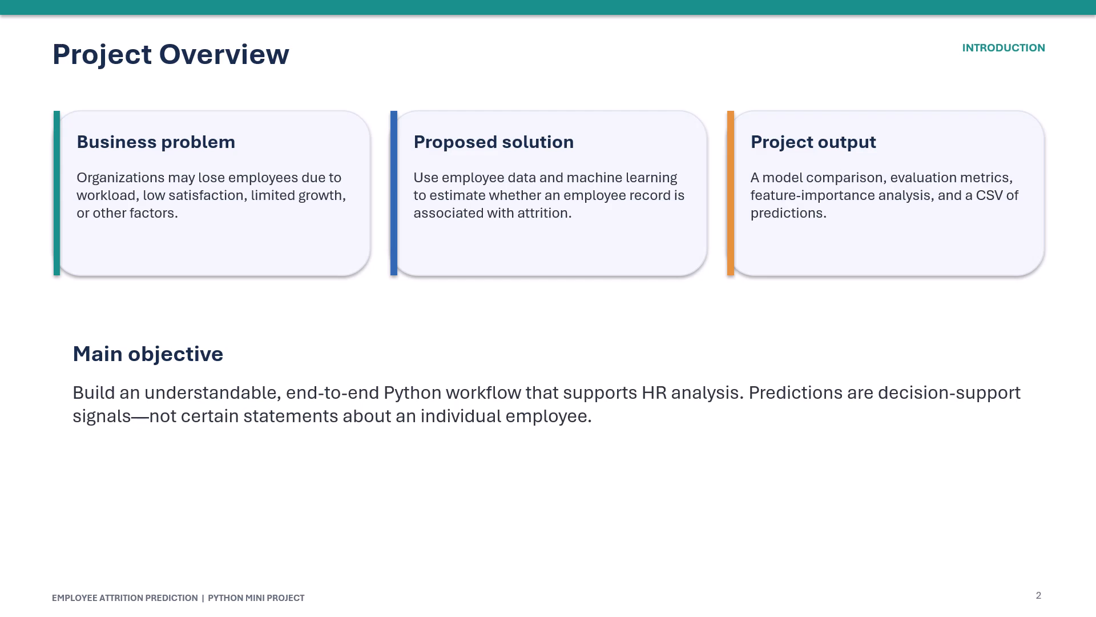
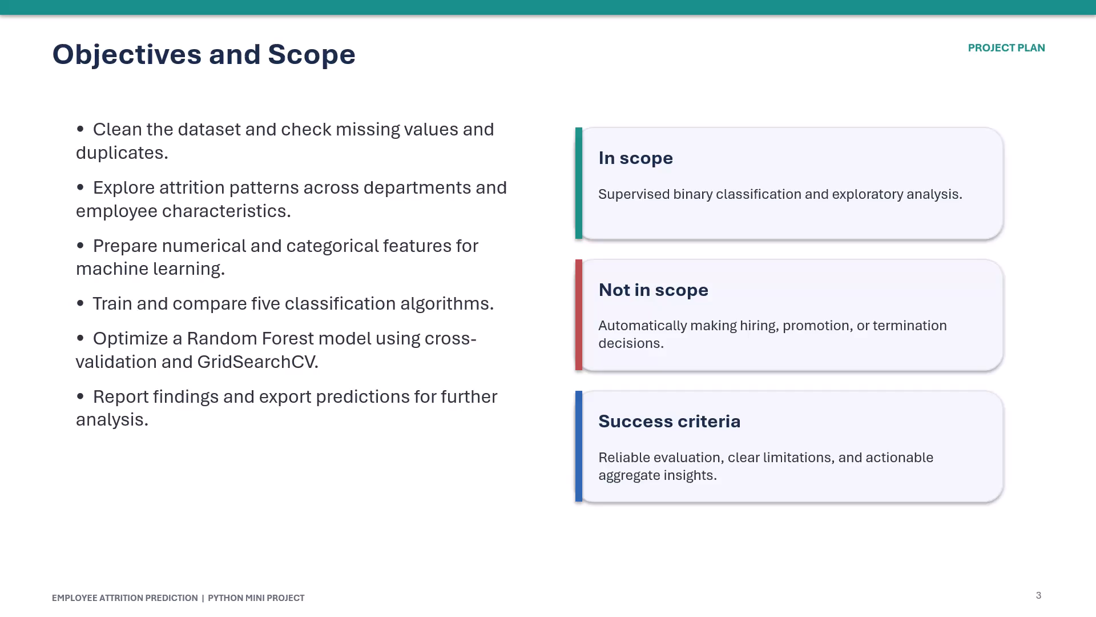
Review the slides in the slide show from Objectives and Scope through Step 2 — Exploratory Data Analysis.
{"action": "key", "text": "Right"}
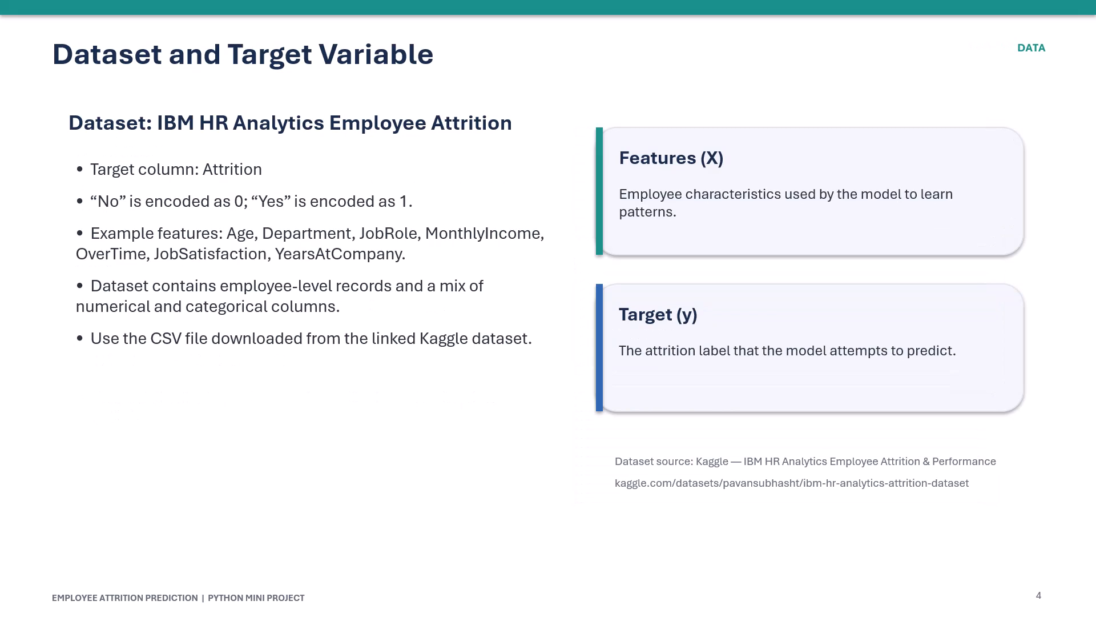
{"action": "key", "text": "Right"}
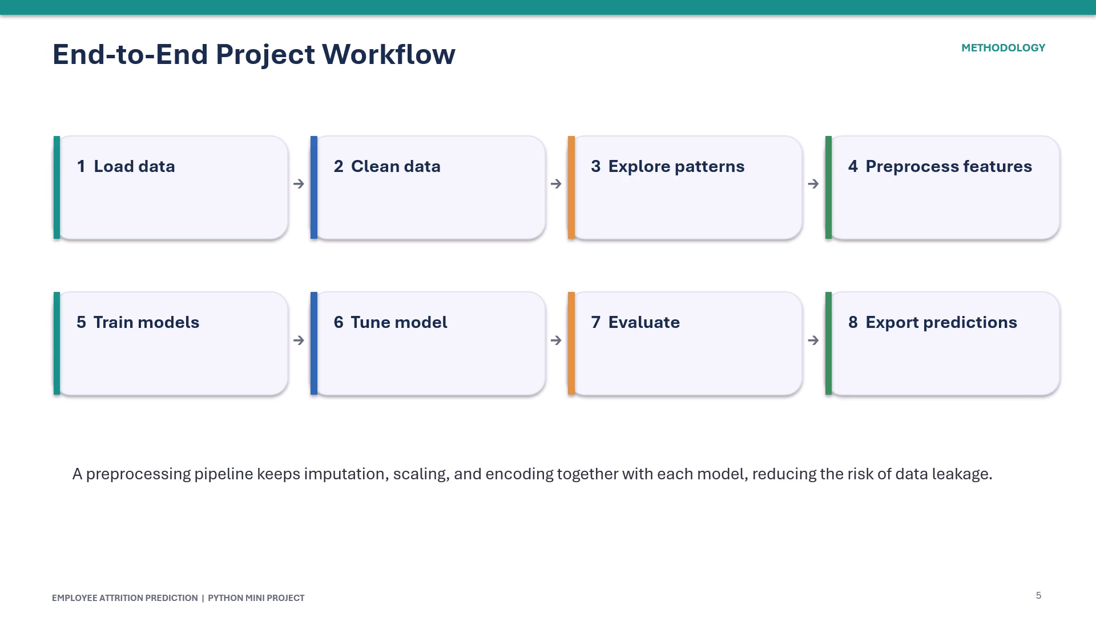
{"action": "key", "text": "Down"}
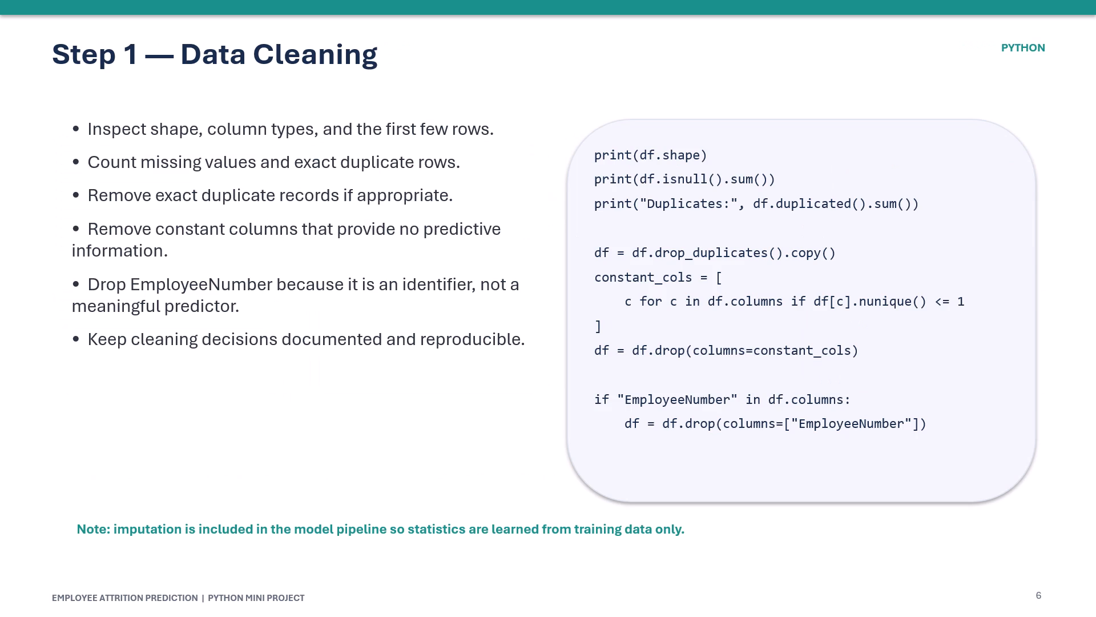
{"action": "key", "text": "Down"}
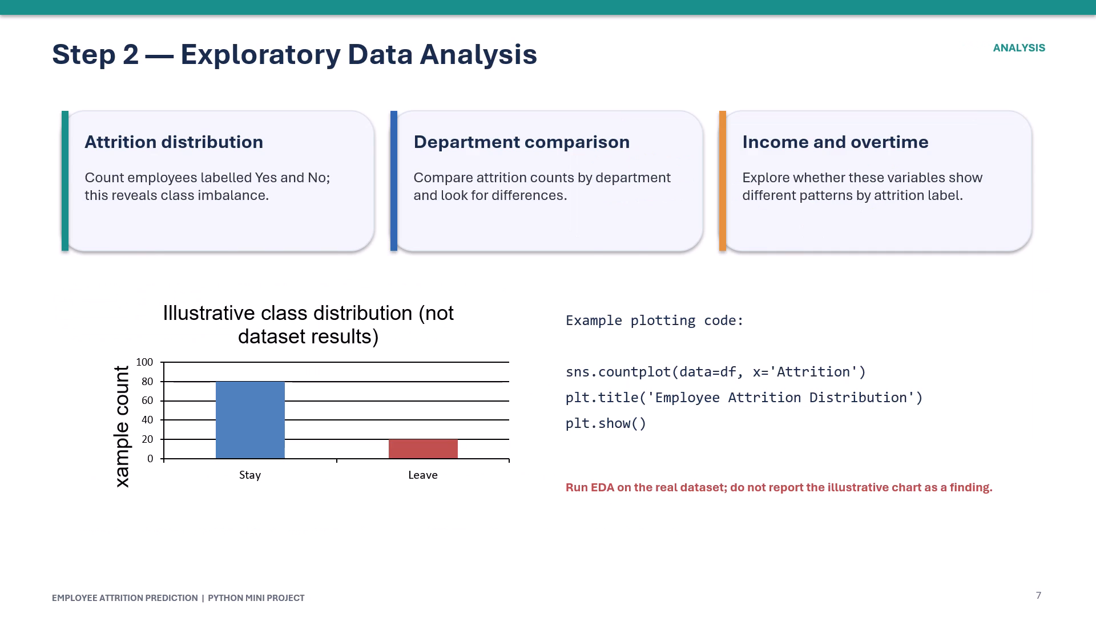
Go back through the slide show from Step 2 — Exploratory Data Analysis to the title slide.
{"action": "key", "text": "Up"}
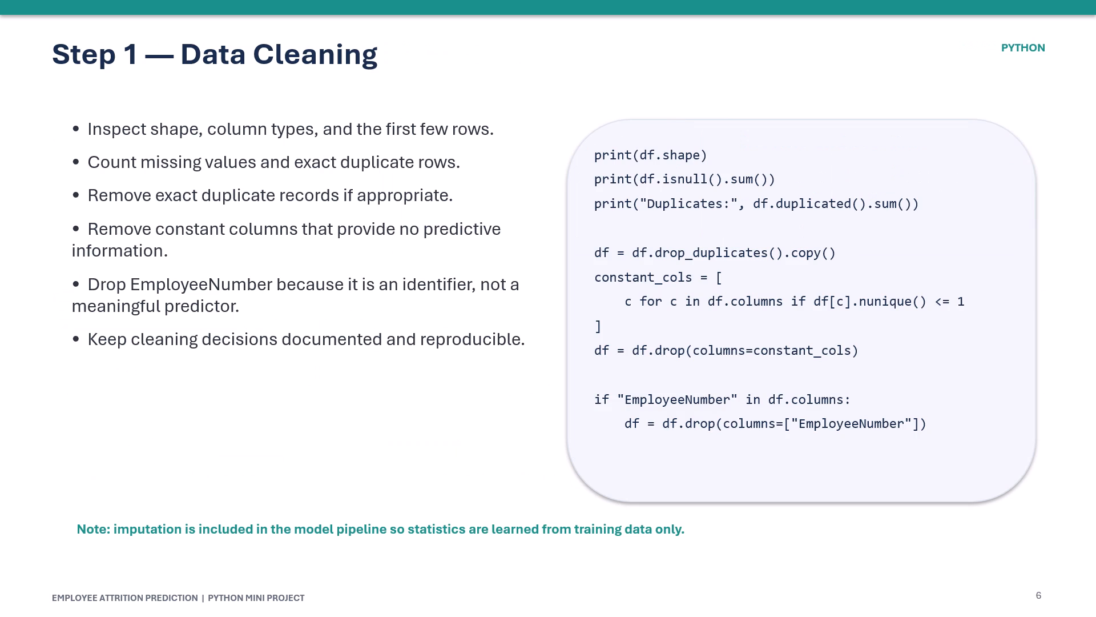
{"action": "key", "text": "Left"}
{"action": "key", "text": "Left"}
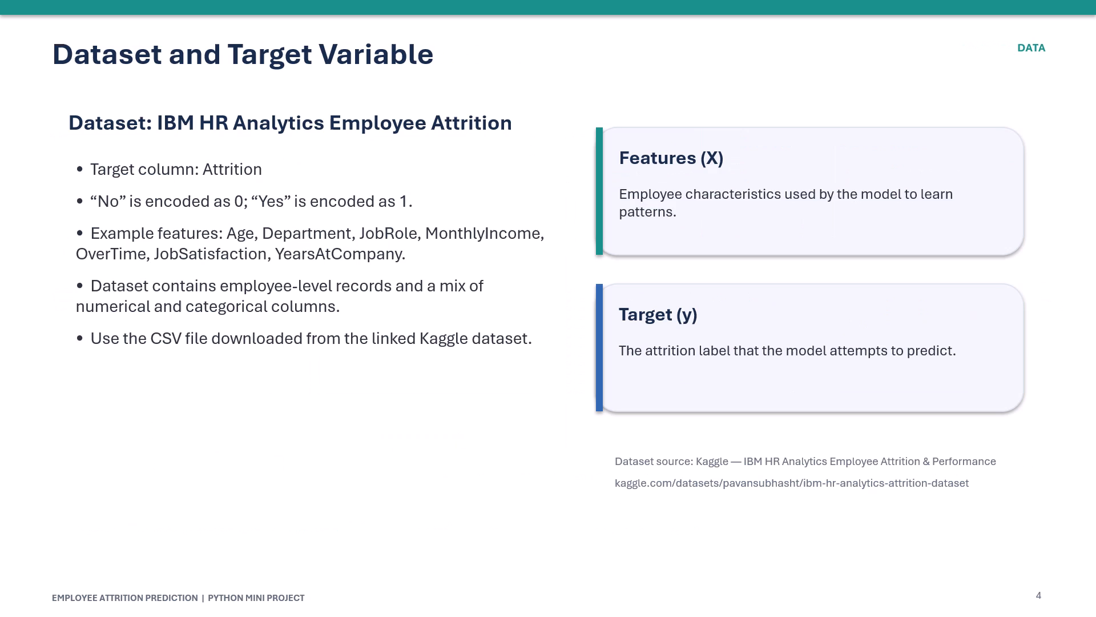
{"action": "key", "text": "Left"}
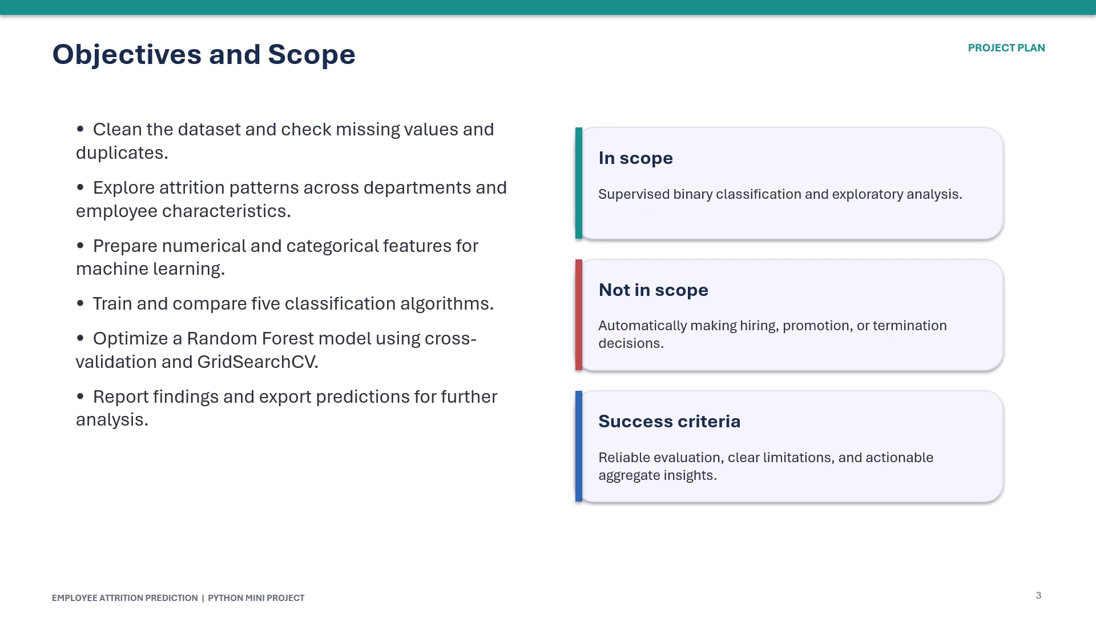
{"action": "key", "text": "Left"}
{"action": "key", "text": "Left"}
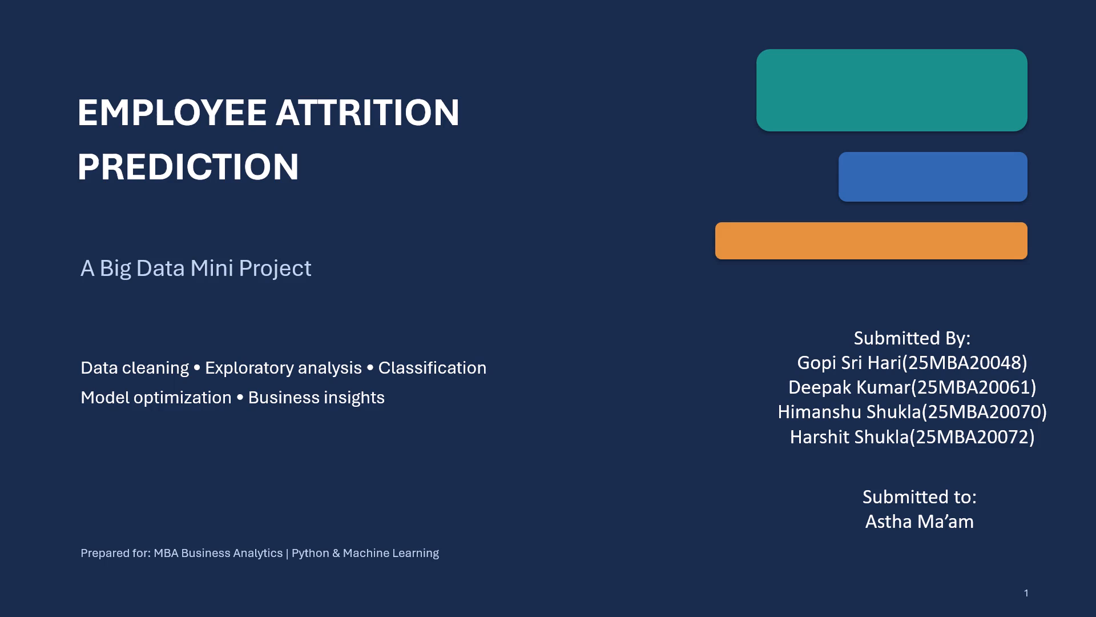
{"action": "key", "text": "Left"}
{"action": "key", "text": "Up"}
Review the slides again from the title slide through Project Overview and Objectives and Scope to Dataset and Target Variable.
{"action": "key", "text": "Down"}
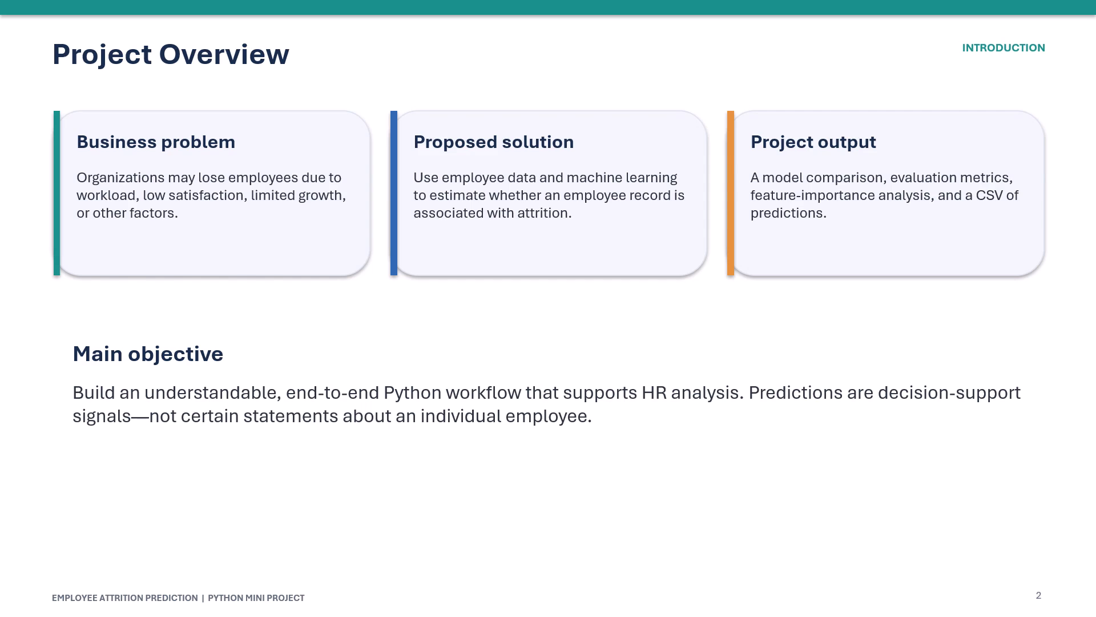
{"action": "key", "text": "Down"}
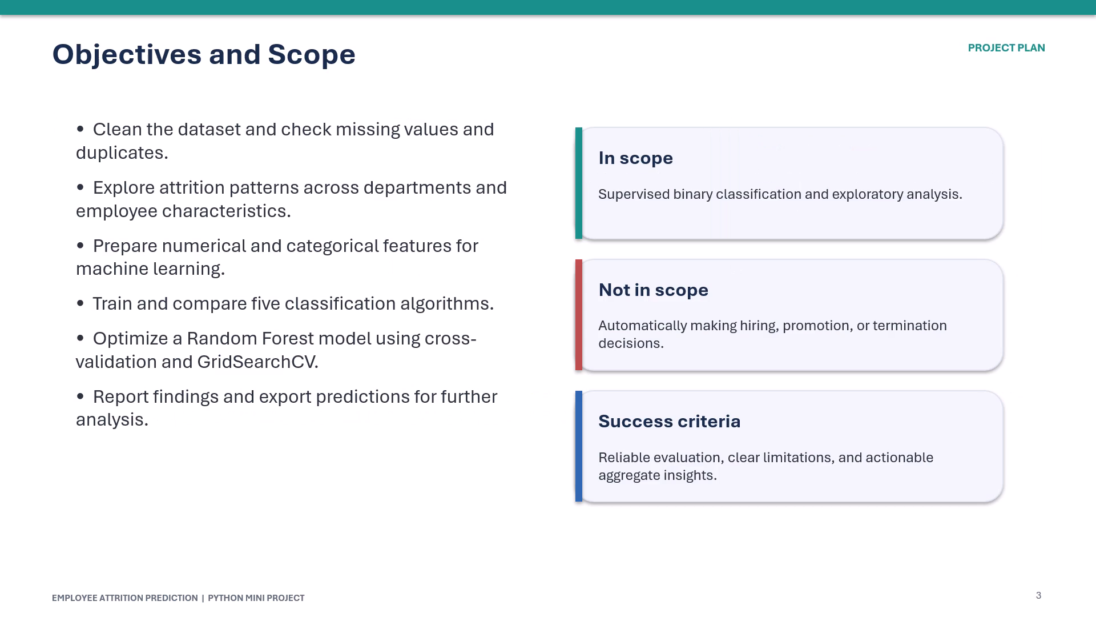
{"action": "key", "text": "Down"}
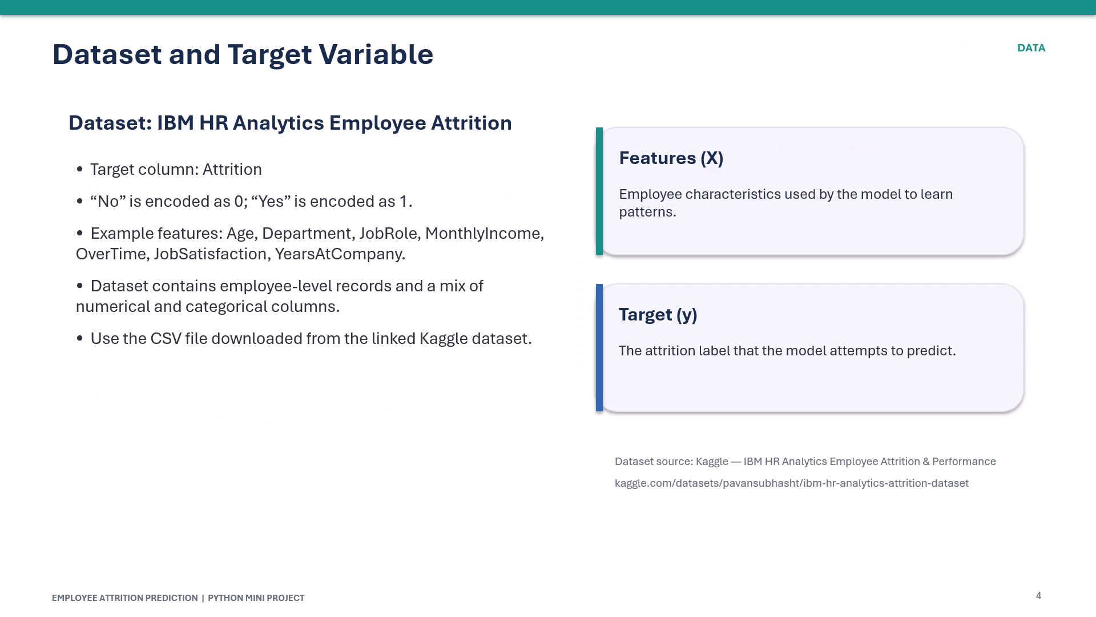
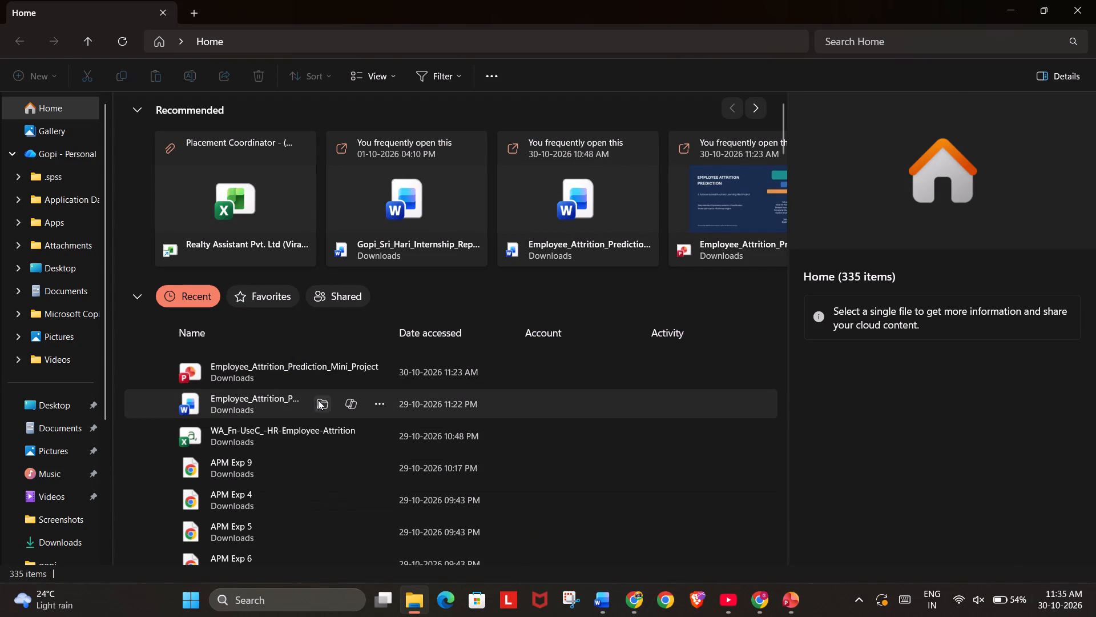
Locate the Employee_Attrition_Prediction_Project_Report document in the Downloads folder and open it in Word.
{"action": "left_click", "coordinate": [319, 400]}
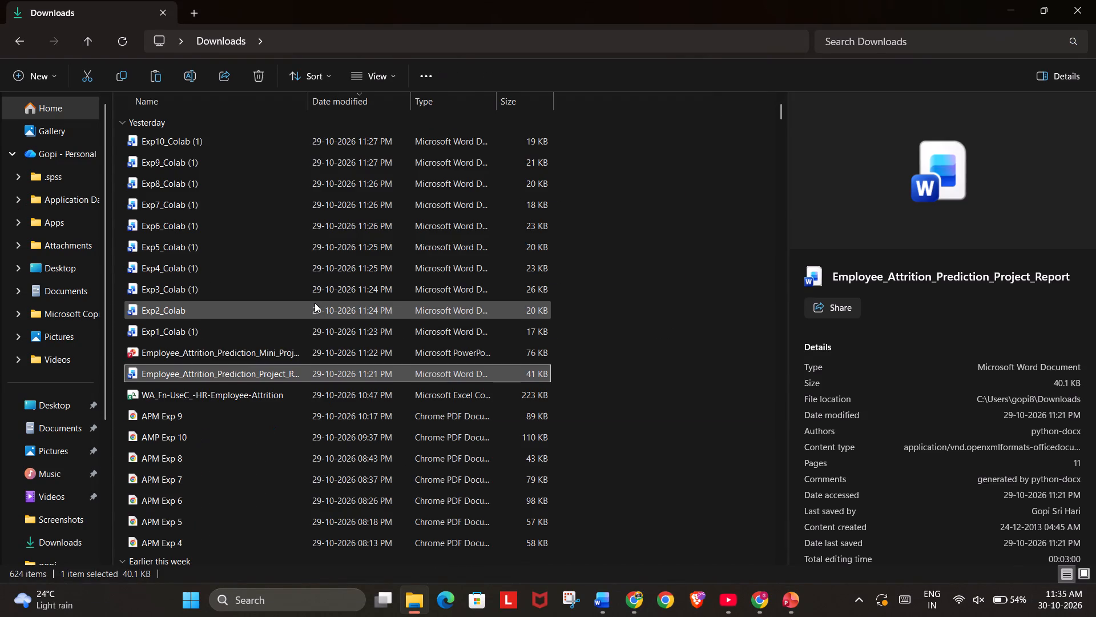
{"action": "double_click", "coordinate": [339, 375]}
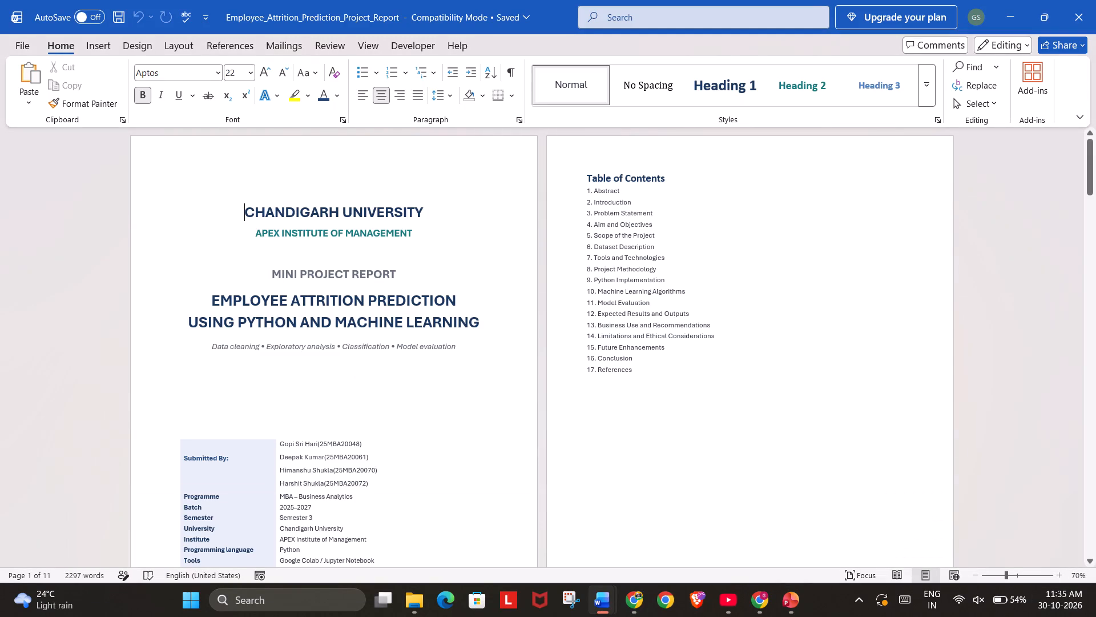
Review the project report from the cover page and its submission details through the Abstract to the Project Methodology section.
{"action": "scroll", "coordinate": [539, 371], "scroll_direction": "down", "scroll_amount": 2}
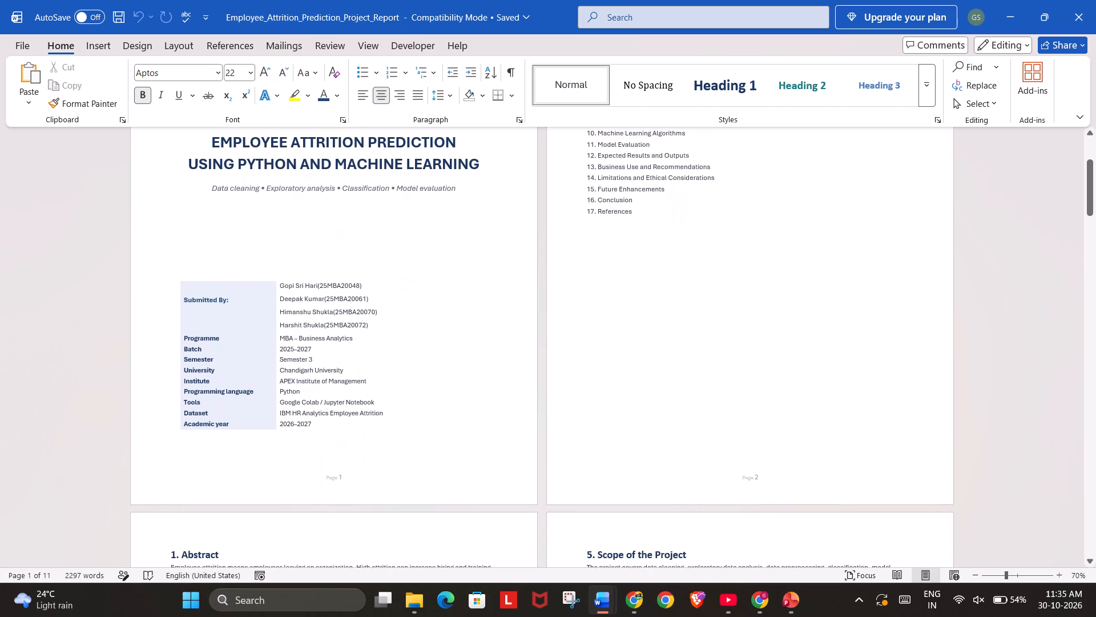
{"action": "scroll", "coordinate": [539, 371], "scroll_direction": "up", "scroll_amount": 1}
{"action": "scroll", "coordinate": [539, 371], "scroll_direction": "down", "scroll_amount": 1}
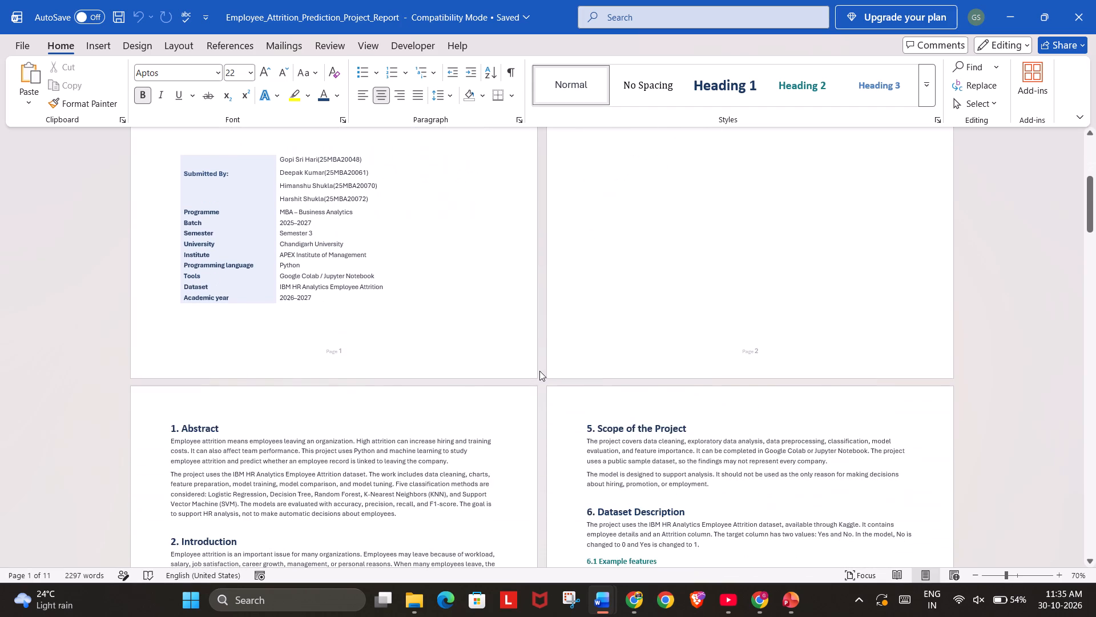
{"action": "scroll", "coordinate": [539, 371], "scroll_direction": "down", "scroll_amount": 4}
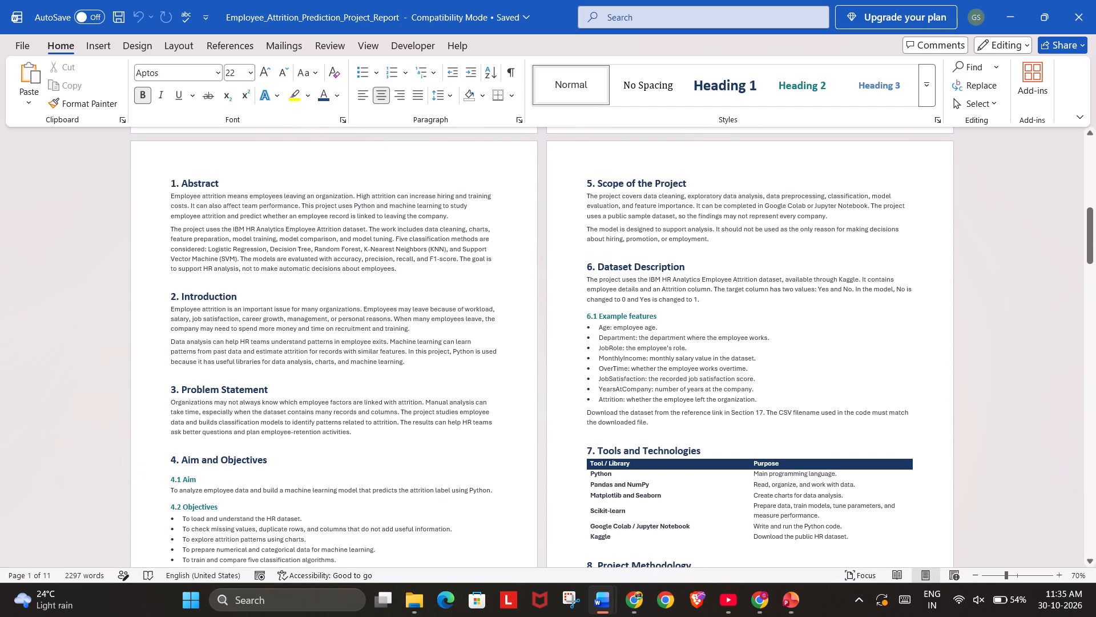
{"action": "scroll", "coordinate": [365, 447], "scroll_direction": "down", "scroll_amount": 2}
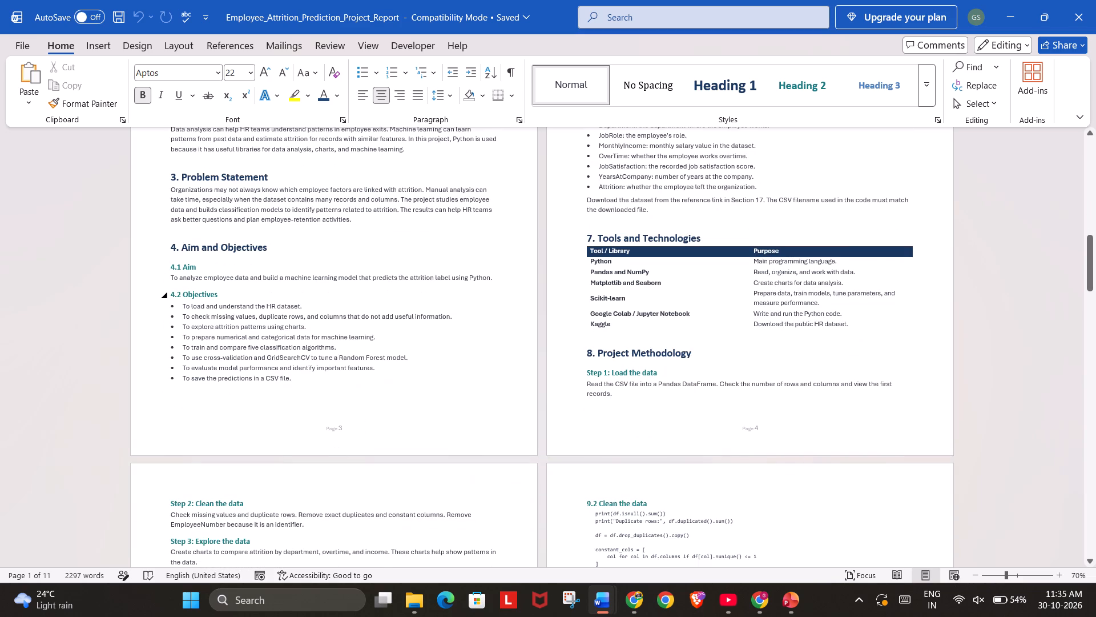
{"action": "scroll", "coordinate": [388, 326], "scroll_direction": "up", "scroll_amount": 1}
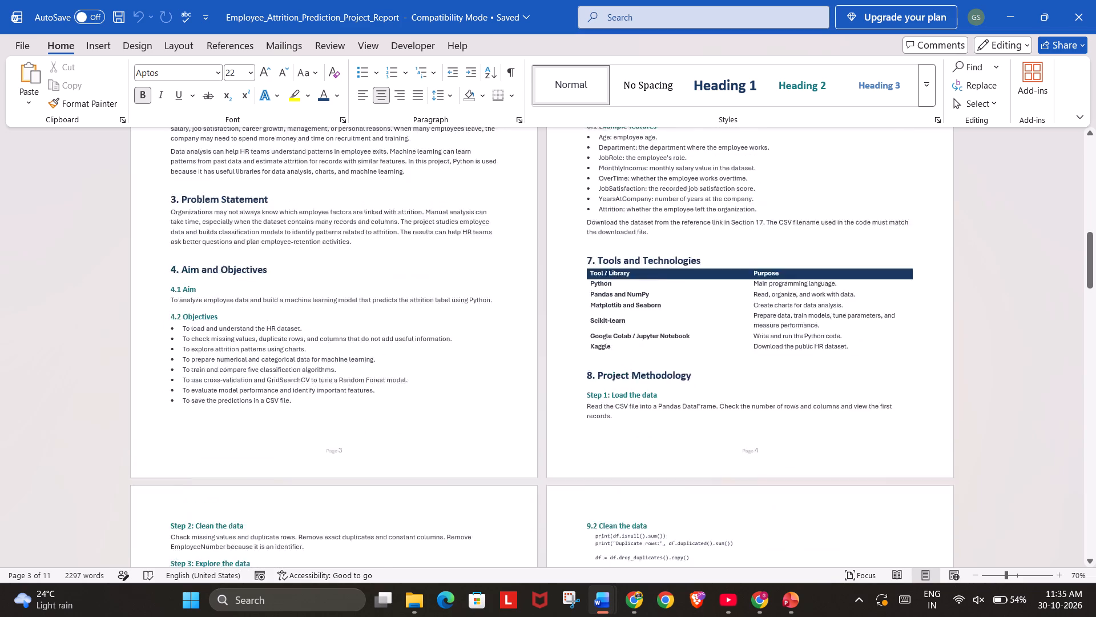
{"action": "scroll", "coordinate": [388, 326], "scroll_direction": "up", "scroll_amount": 2}
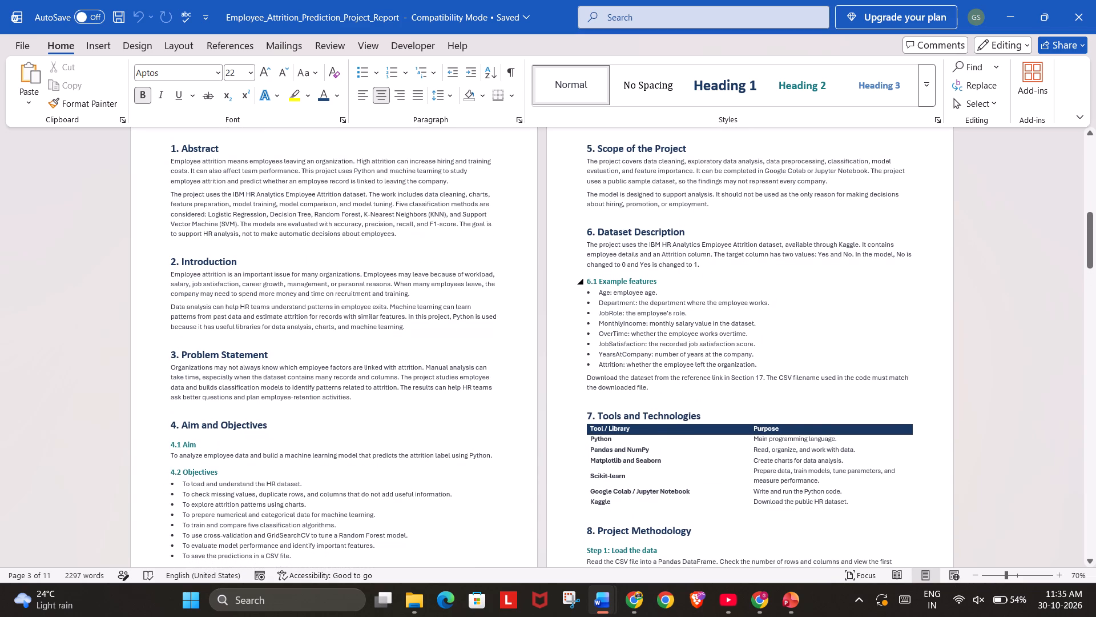
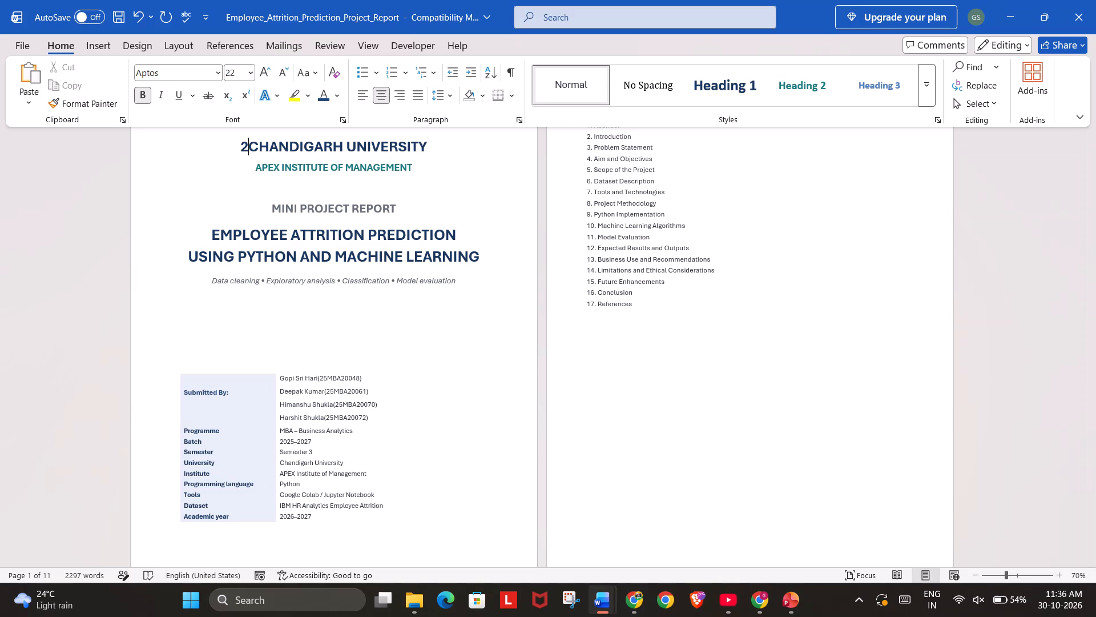
Delete the stray 2 before CHANDIGARH UNIVERSITY in the report's cover page heading.
{"action": "key", "text": "BackSpace"}
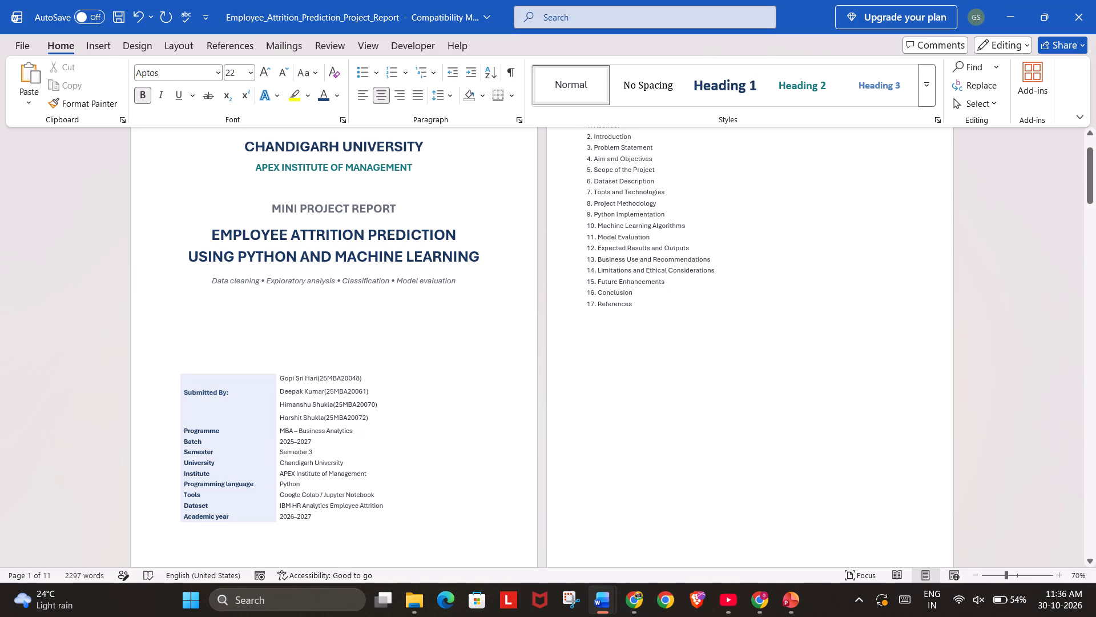
Insert an empty line after the introductory paragraph of section 6, Dataset Description, above 6.1 Example features.
{"action": "scroll", "coordinate": [672, 329], "scroll_direction": "down", "scroll_amount": 5}
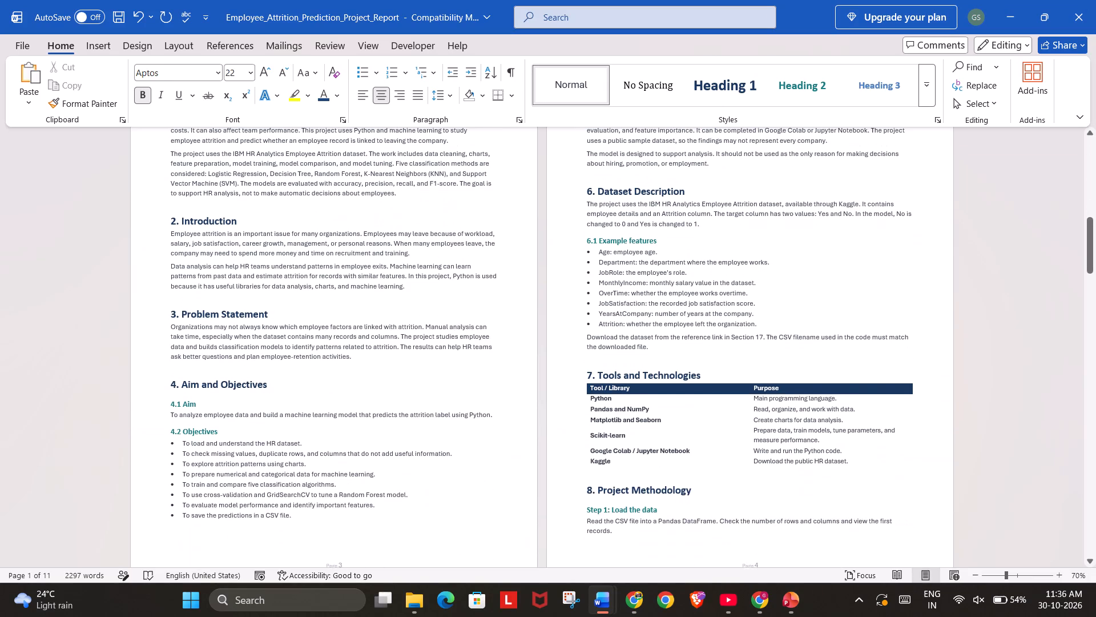
{"action": "scroll", "coordinate": [672, 329], "scroll_direction": "down", "scroll_amount": 1}
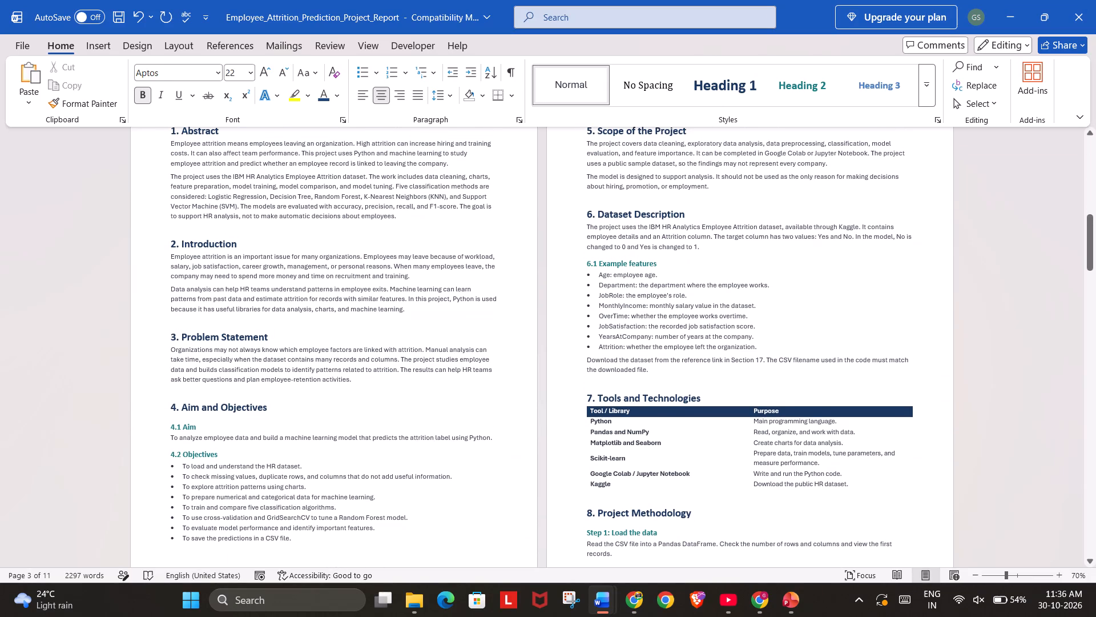
{"action": "left_click", "coordinate": [727, 249]}
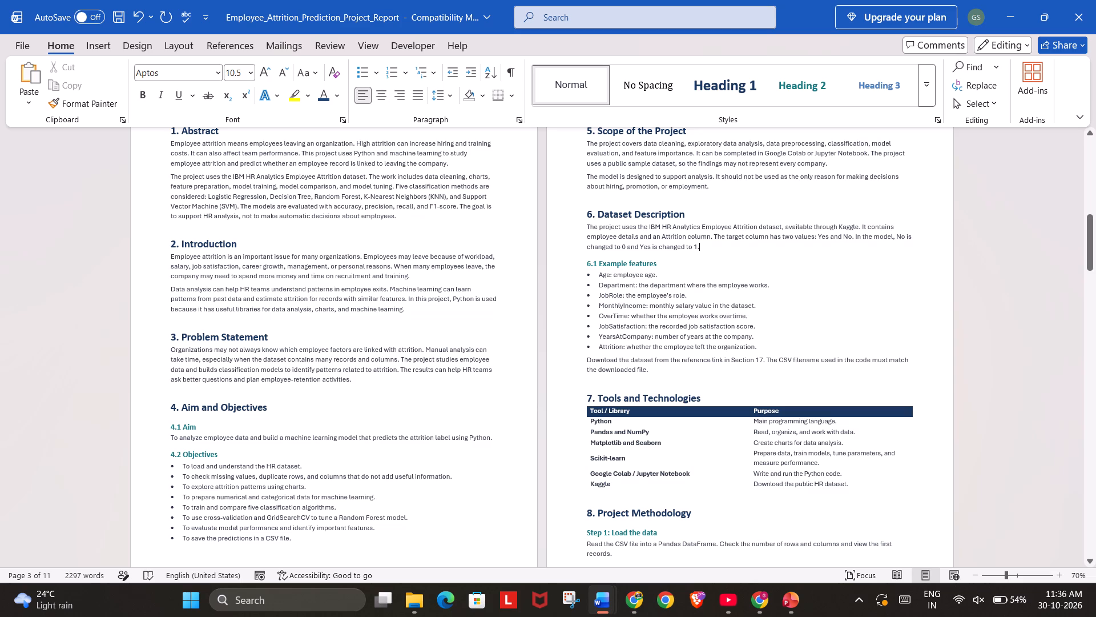
{"action": "key", "text": "Return"}
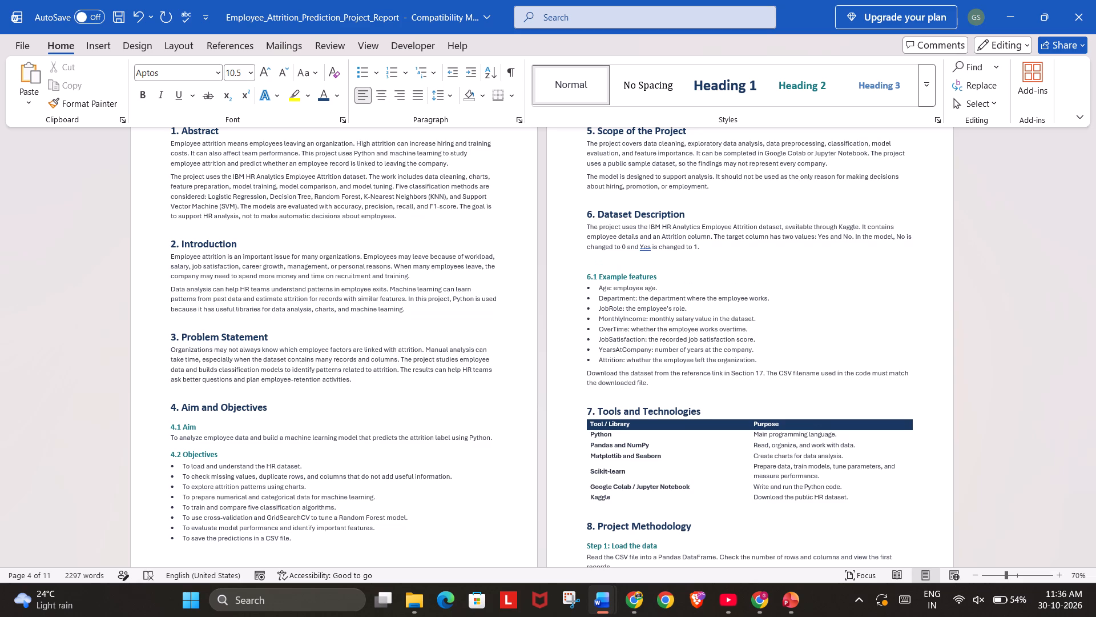
Recheck the report from the cover page's submission details to the Tools and Technologies section, keeping the document open.
{"action": "scroll", "coordinate": [473, 226], "scroll_direction": "up", "scroll_amount": 9}
{"action": "scroll", "coordinate": [473, 226], "scroll_direction": "down", "scroll_amount": 2}
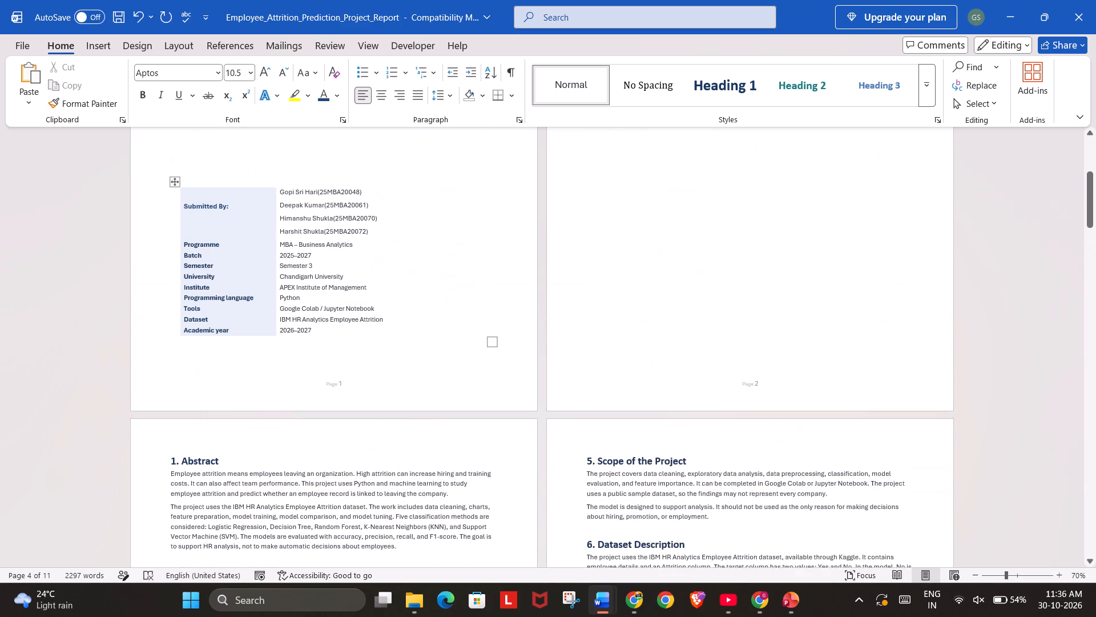
{"action": "scroll", "coordinate": [473, 226], "scroll_direction": "down", "scroll_amount": 4}
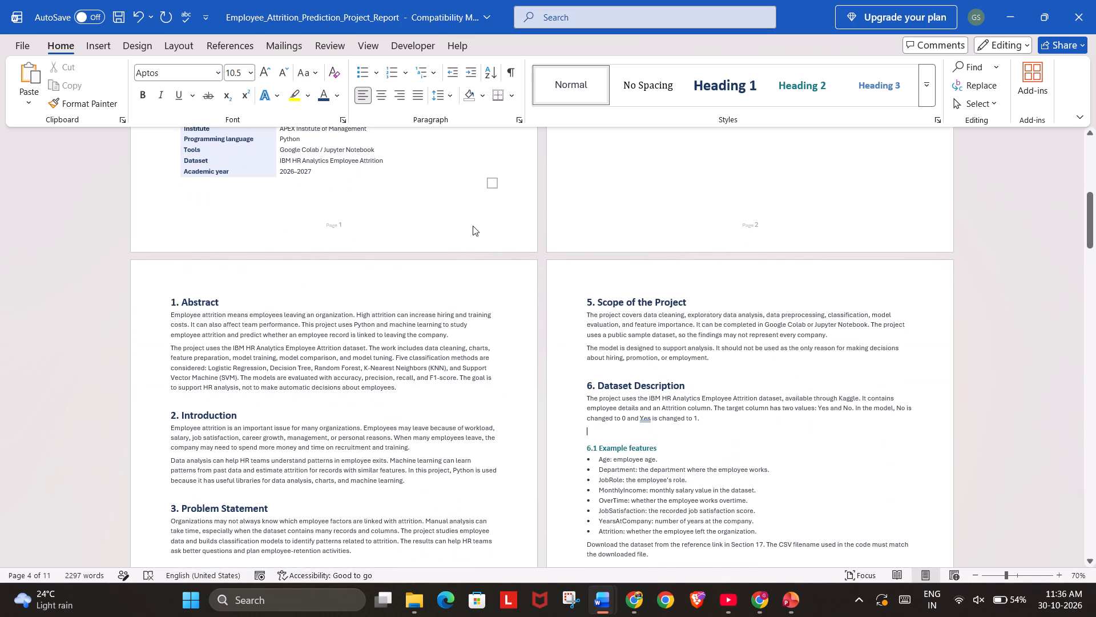
{"action": "scroll", "coordinate": [473, 226], "scroll_direction": "down", "scroll_amount": 1}
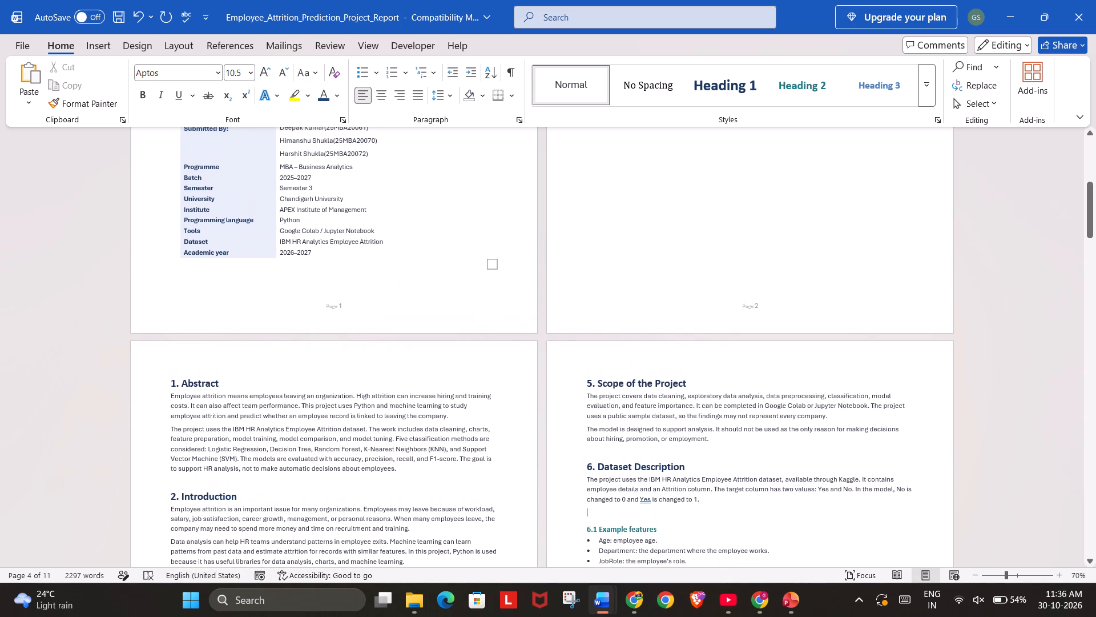
{"action": "scroll", "coordinate": [473, 226], "scroll_direction": "down", "scroll_amount": 1}
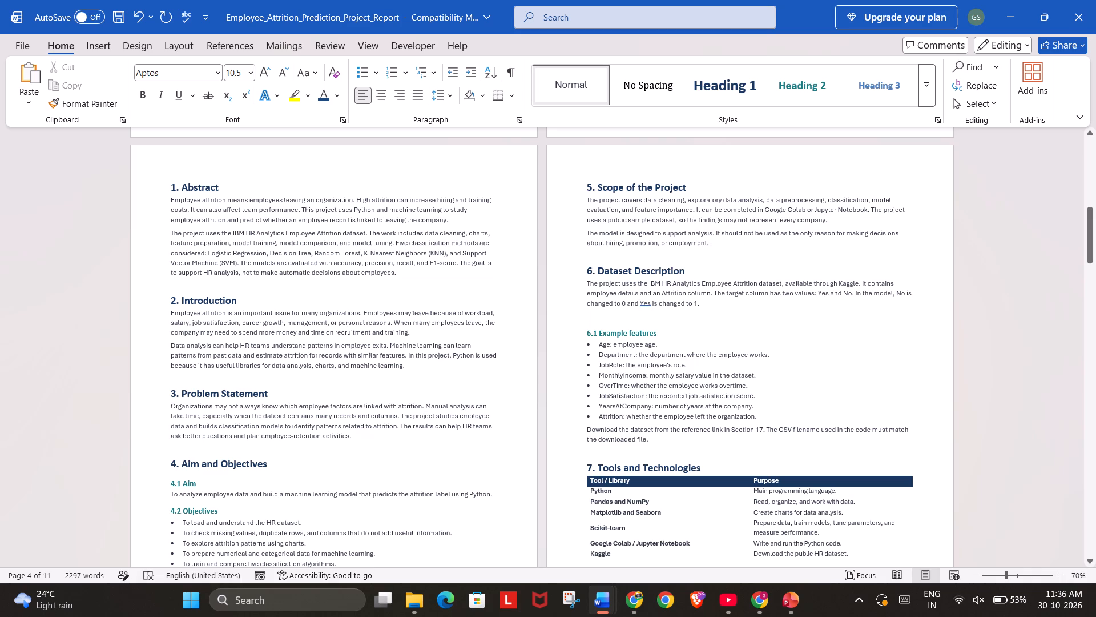
{"action": "left_click", "coordinate": [1090, 0]}
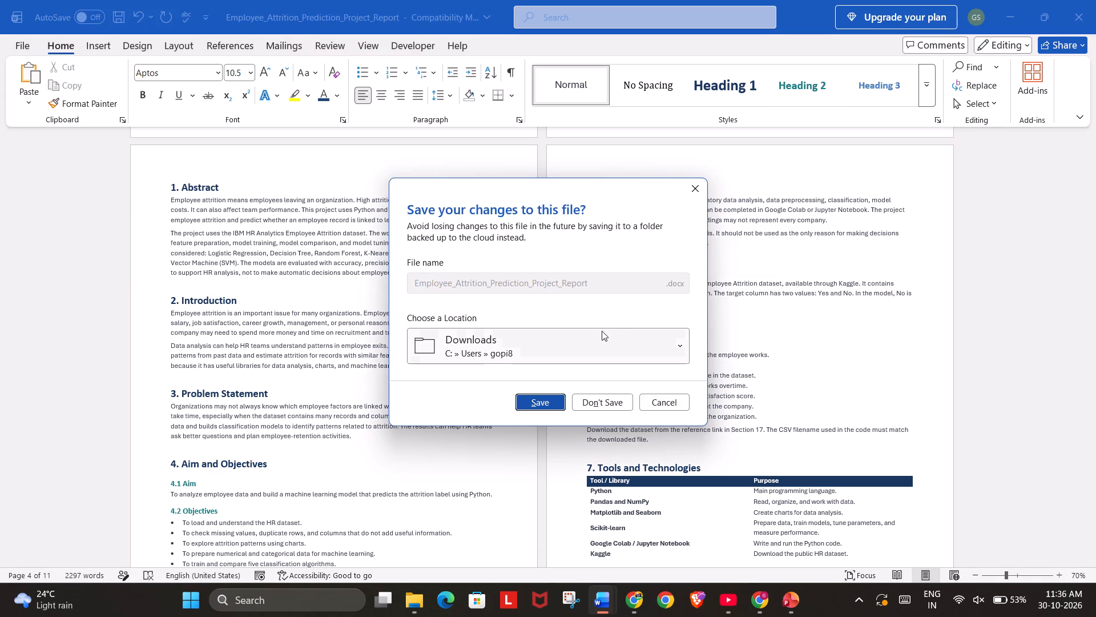
{"action": "left_click", "coordinate": [698, 184]}
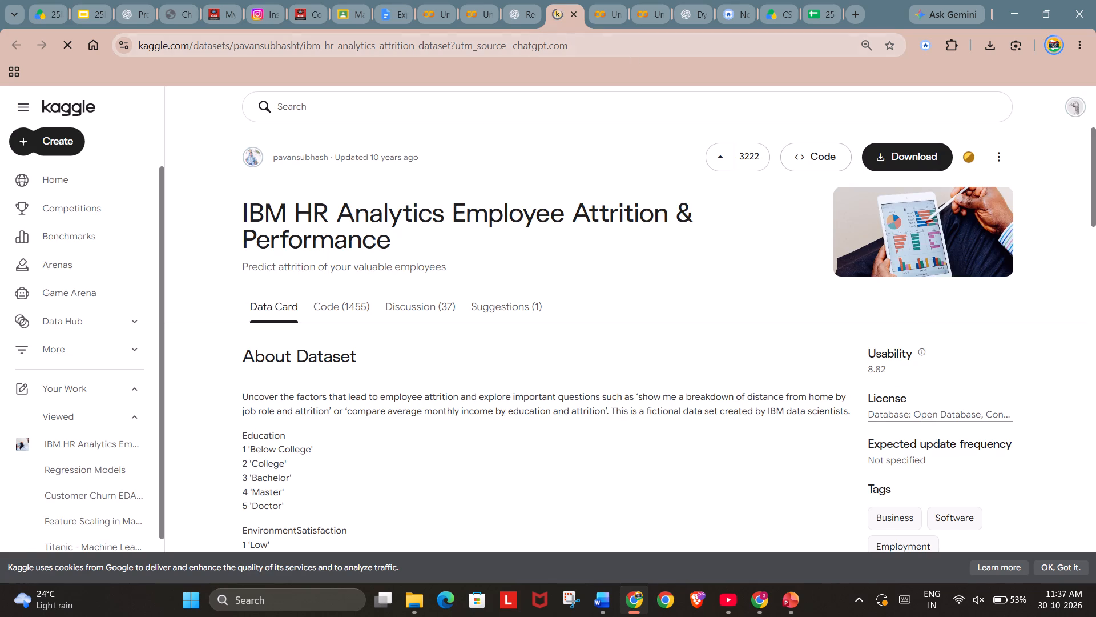
Remove the utm_source=chatgpt.com ending from the Kaggle dataset page's address, reload the page, and copy the shortened address.
{"action": "left_click", "coordinate": [609, 49]}
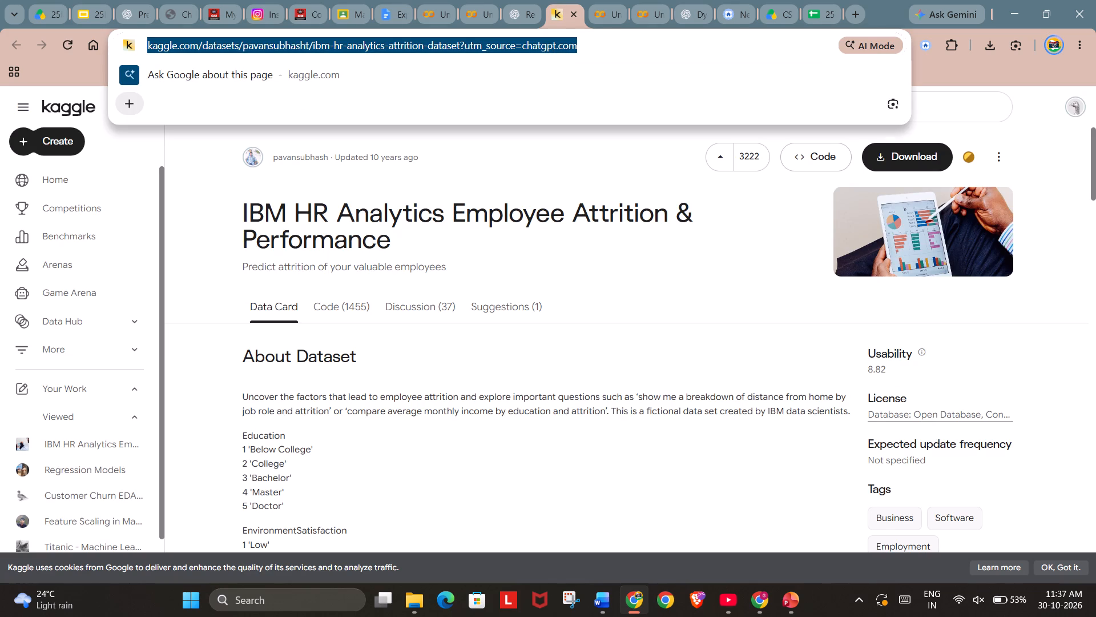
{"action": "left_click", "coordinate": [546, 248]}
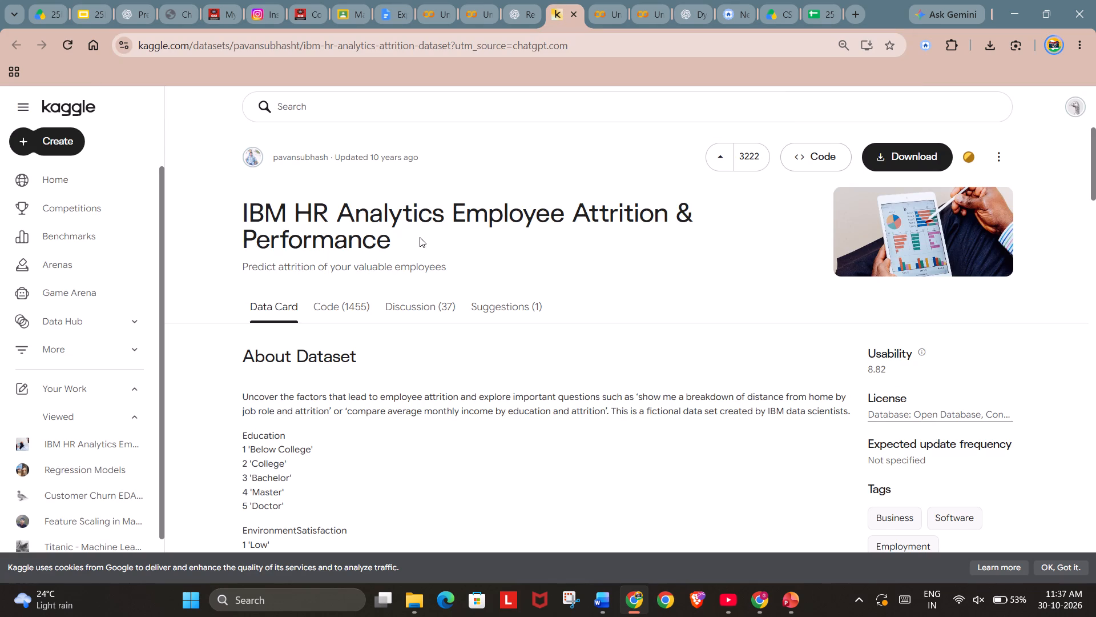
{"action": "left_click", "coordinate": [707, 261]}
{"action": "left_click", "coordinate": [70, 45]}
{"action": "scroll", "coordinate": [346, 249], "scroll_direction": "down", "scroll_amount": 3}
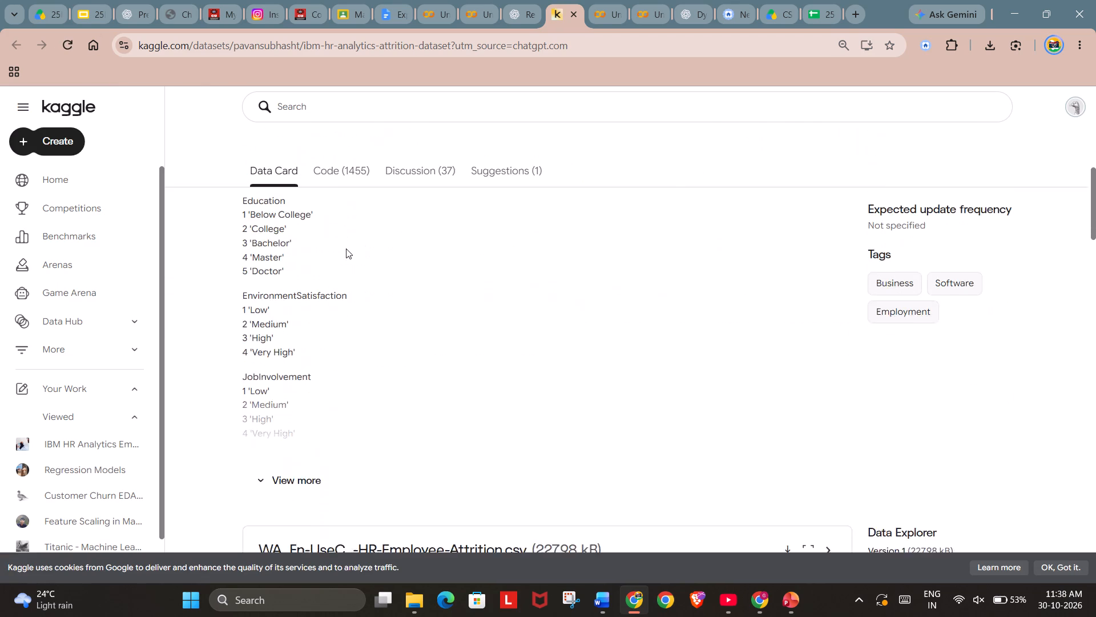
{"action": "scroll", "coordinate": [346, 249], "scroll_direction": "up", "scroll_amount": 2}
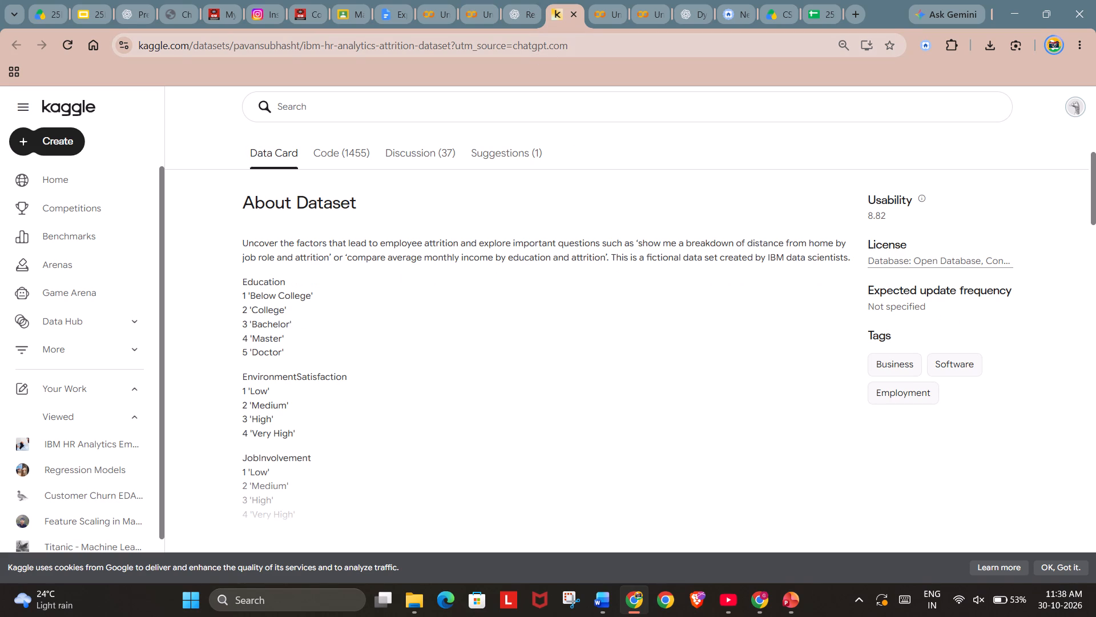
{"action": "left_click_drag", "start_coordinate": [577, 47], "coordinate": [461, 49]}
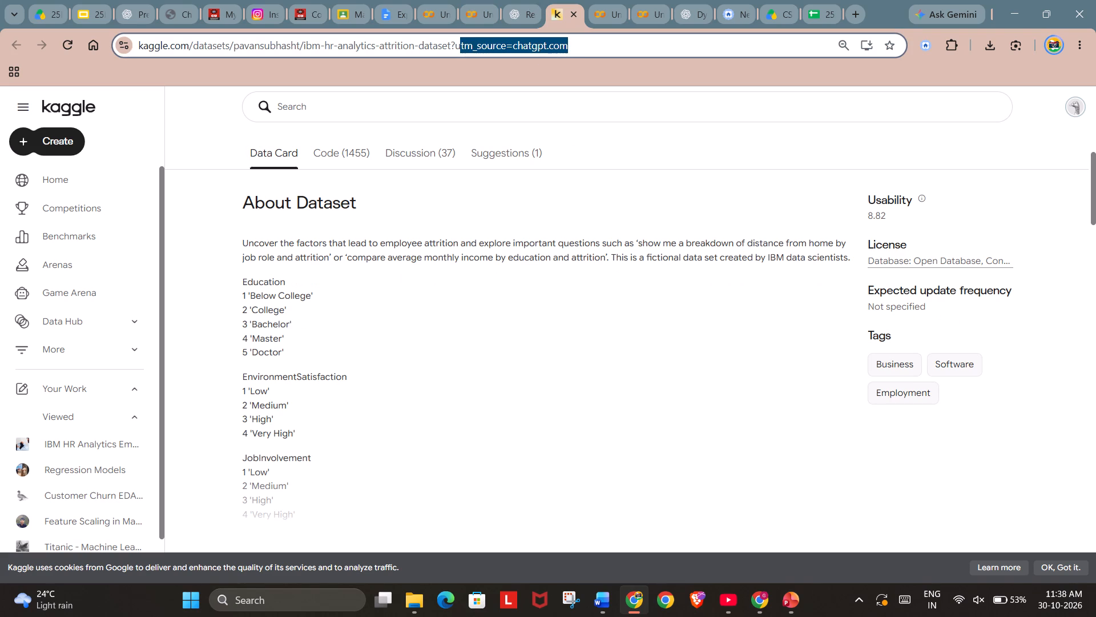
{"action": "left_click_drag", "start_coordinate": [461, 49], "coordinate": [457, 49]}
{"action": "key", "text": "BackSpace"}
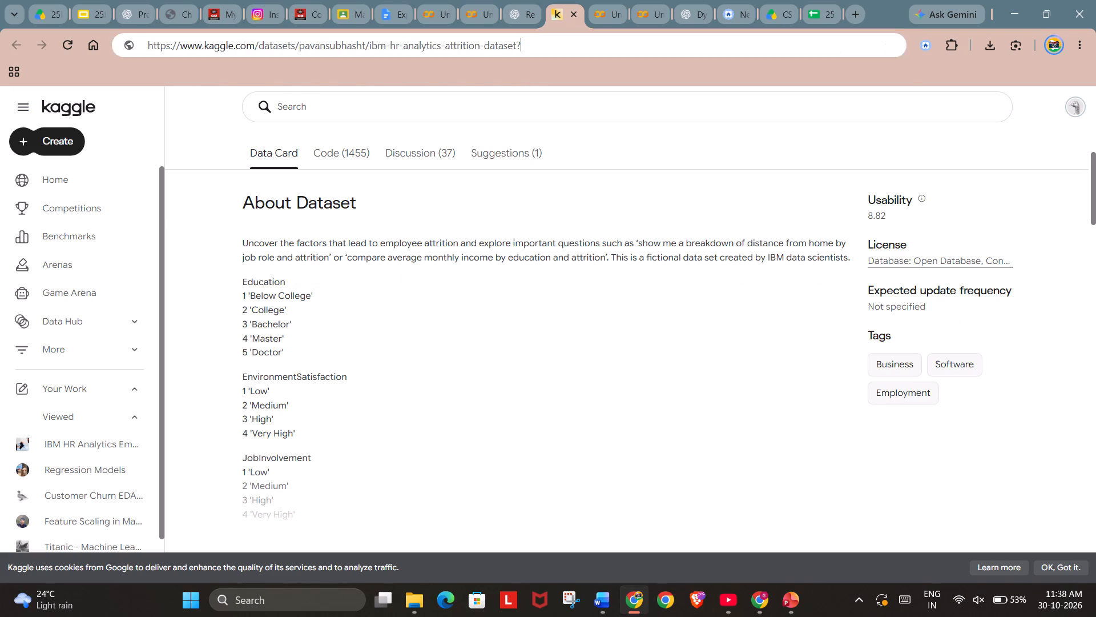
{"action": "key", "text": "Return"}
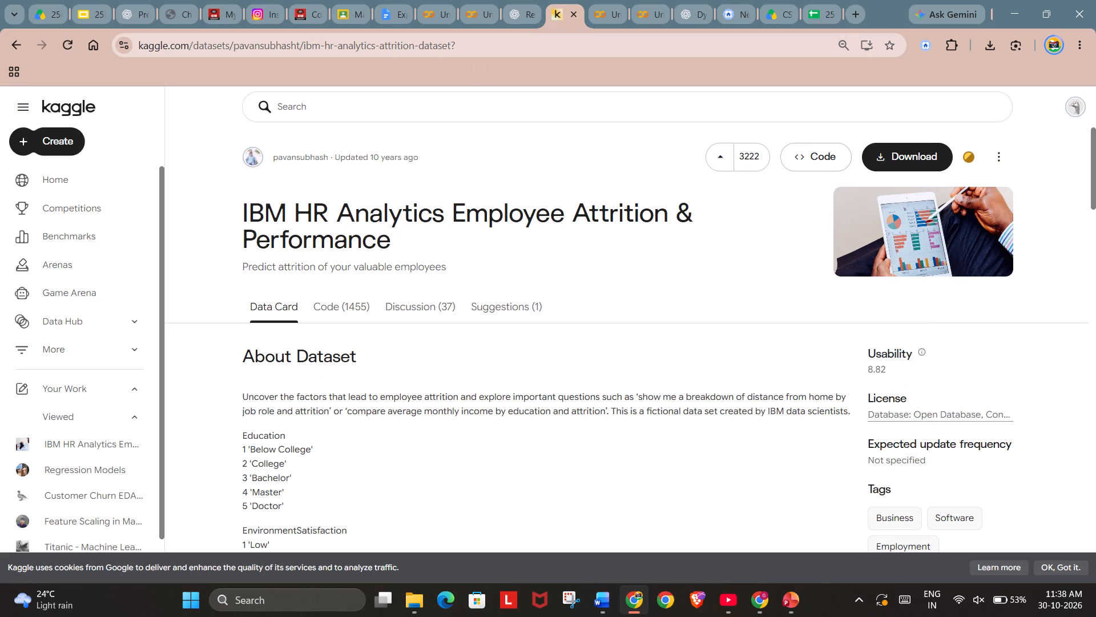
{"action": "left_click", "coordinate": [515, 41]}
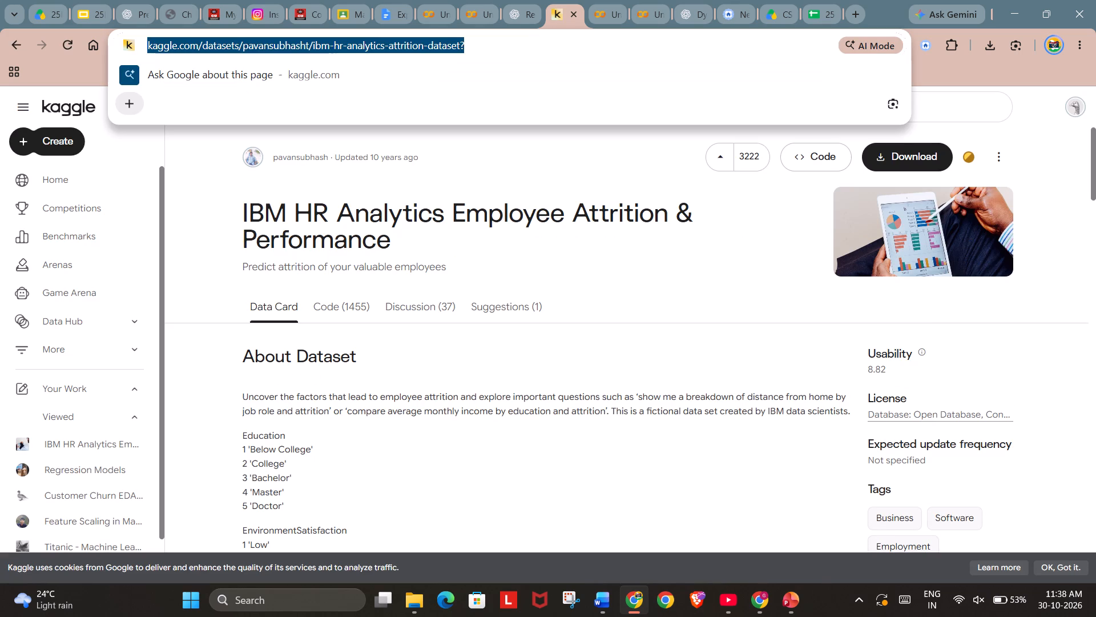
{"action": "key", "text": "ctrl+c"}
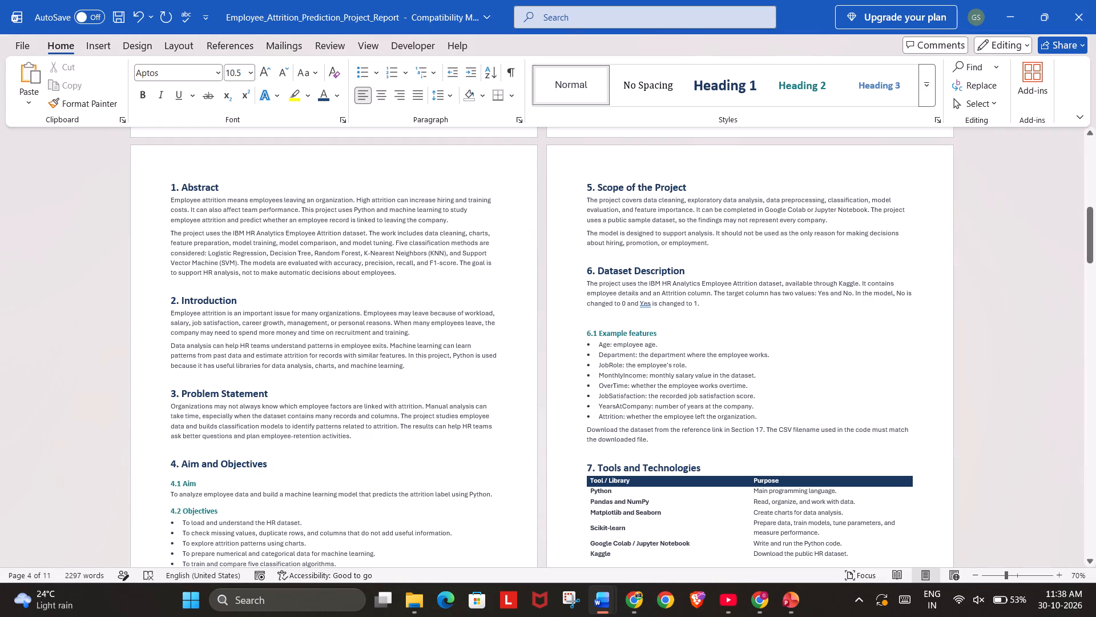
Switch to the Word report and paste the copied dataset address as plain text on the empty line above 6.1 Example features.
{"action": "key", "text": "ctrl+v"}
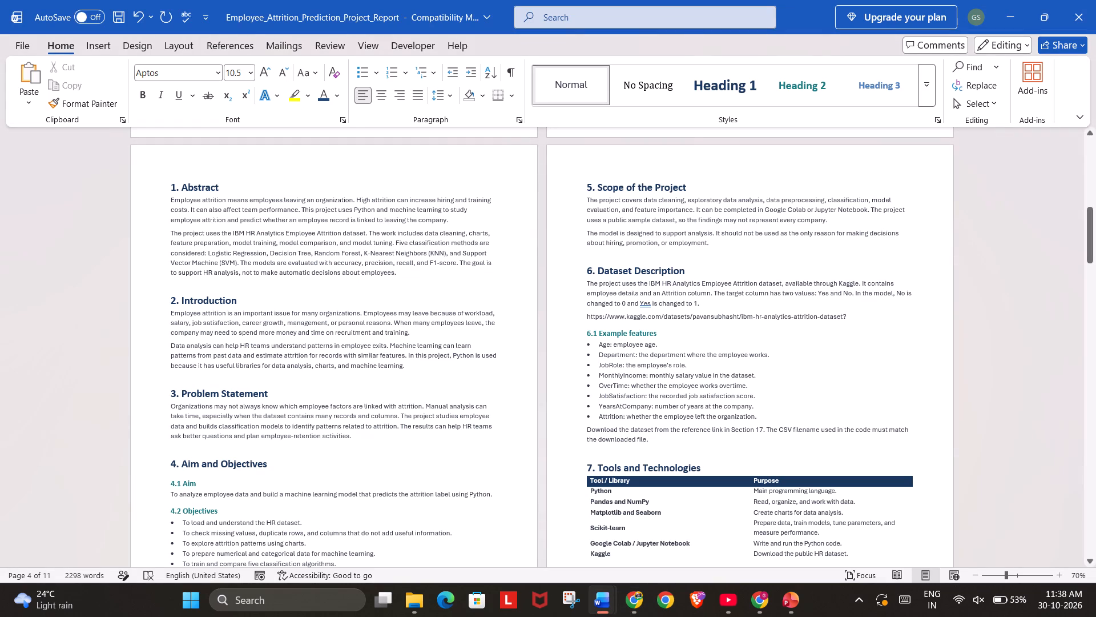
Delete the whole line with the pasted Kaggle address above the 6.1 Example features heading.
{"action": "double_click", "coordinate": [715, 312]}
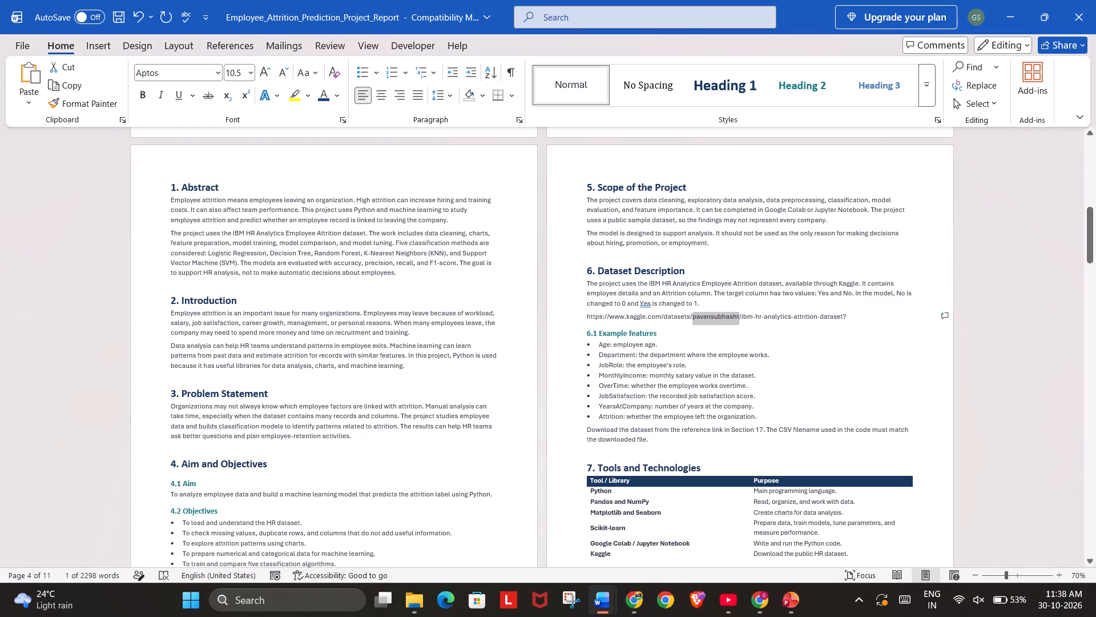
{"action": "left_click_drag", "start_coordinate": [849, 316], "coordinate": [585, 314]}
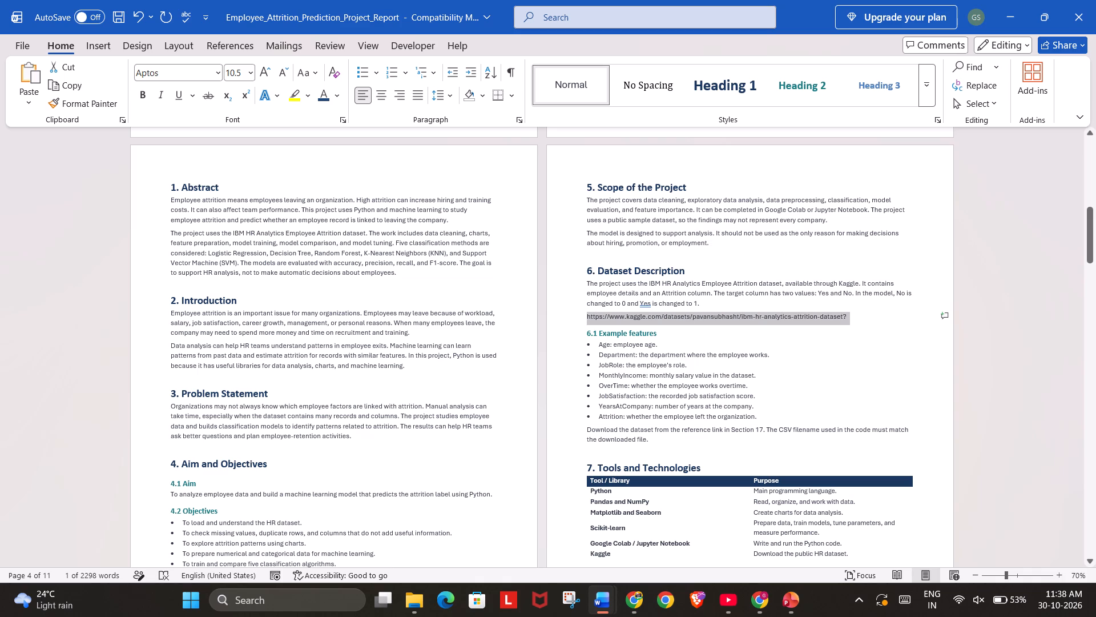
{"action": "left_click_drag", "start_coordinate": [585, 314], "coordinate": [585, 314]}
{"action": "key", "text": "BackSpace"}
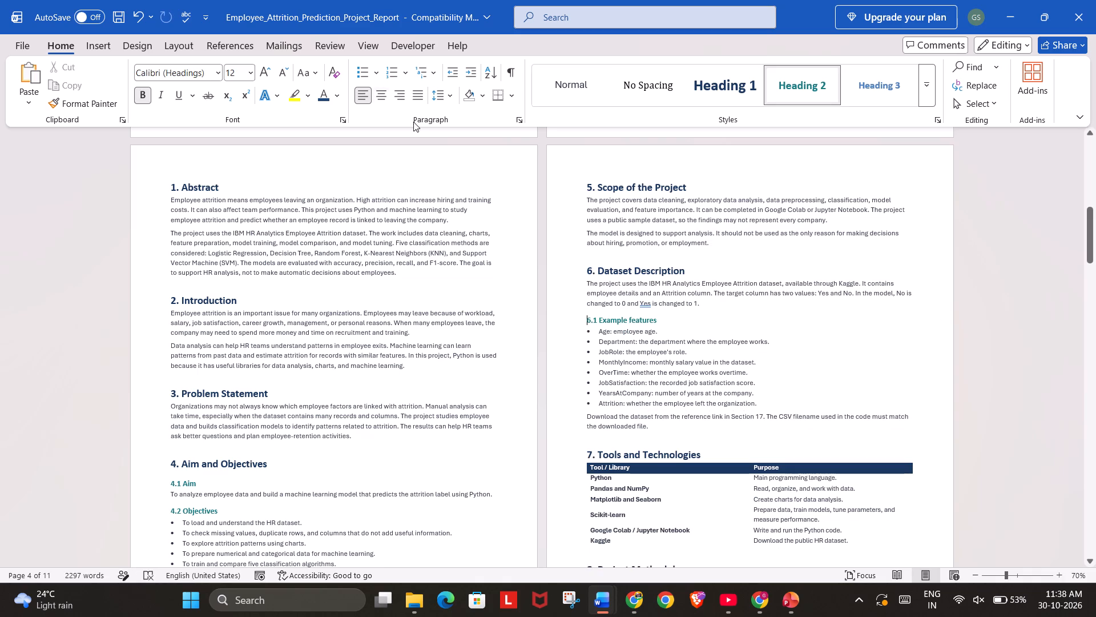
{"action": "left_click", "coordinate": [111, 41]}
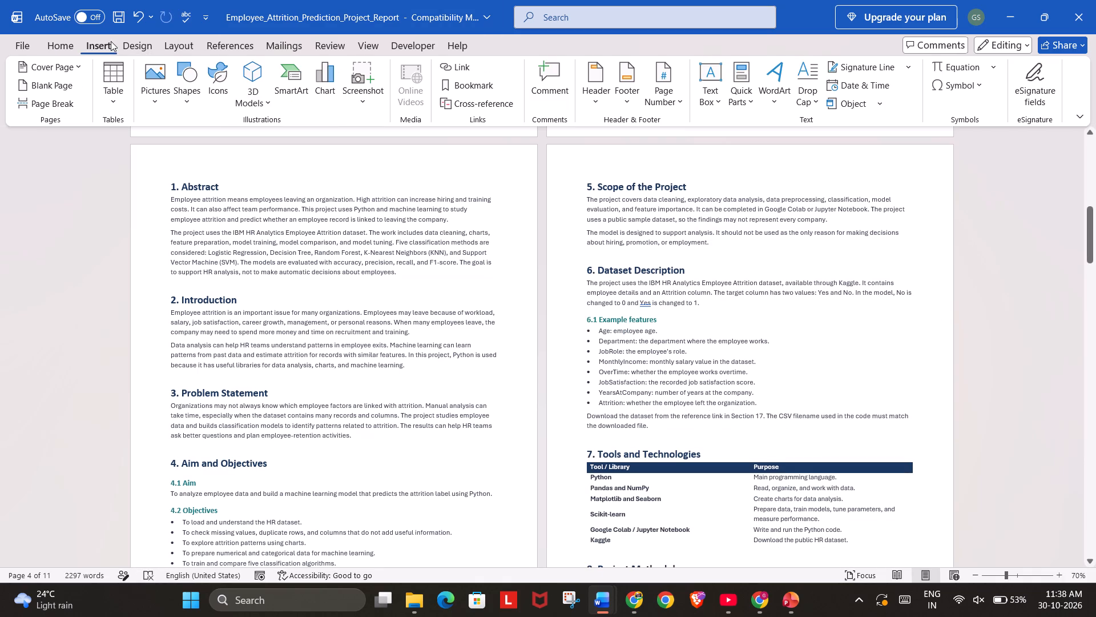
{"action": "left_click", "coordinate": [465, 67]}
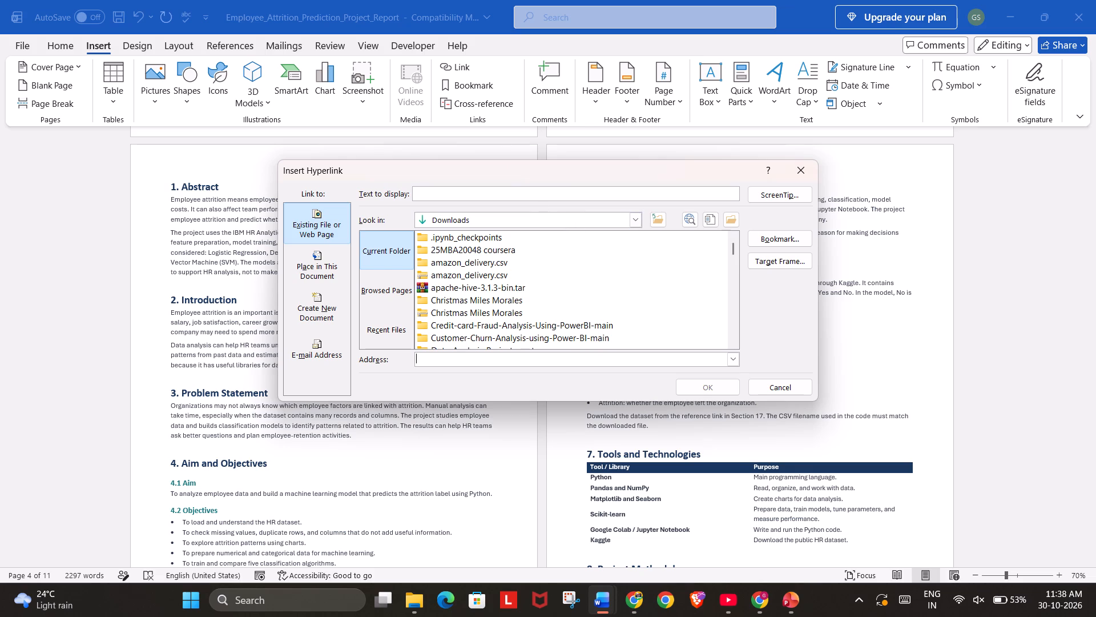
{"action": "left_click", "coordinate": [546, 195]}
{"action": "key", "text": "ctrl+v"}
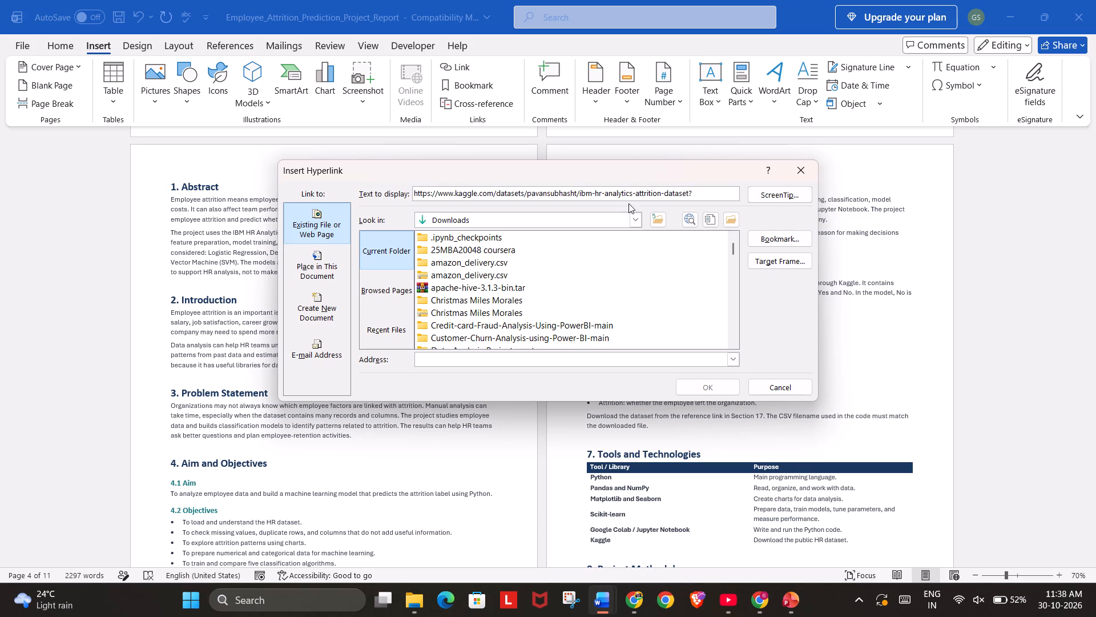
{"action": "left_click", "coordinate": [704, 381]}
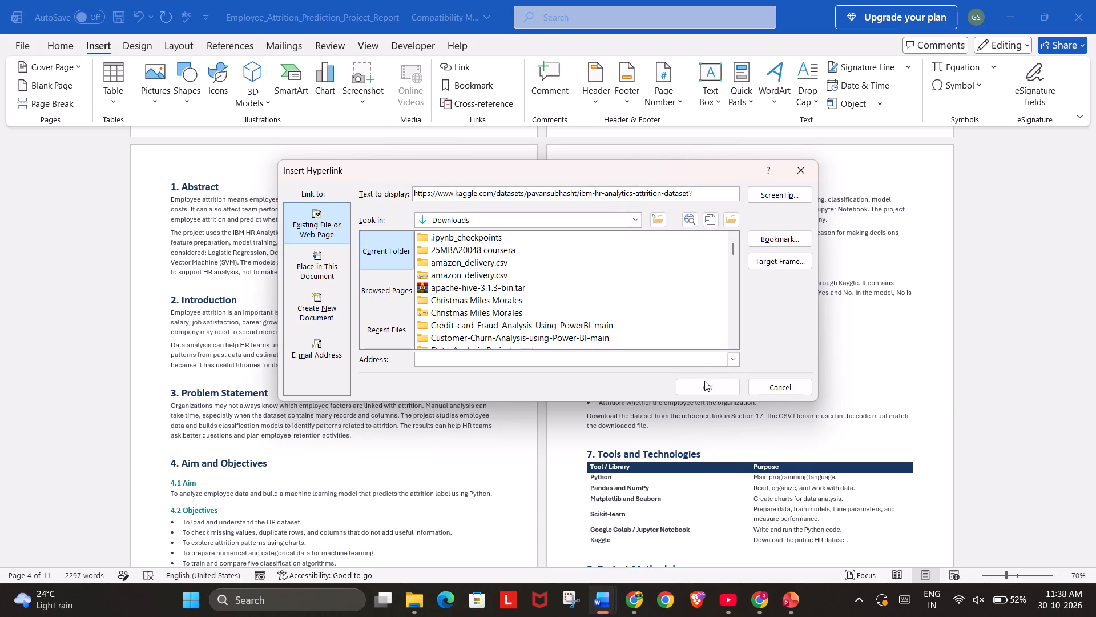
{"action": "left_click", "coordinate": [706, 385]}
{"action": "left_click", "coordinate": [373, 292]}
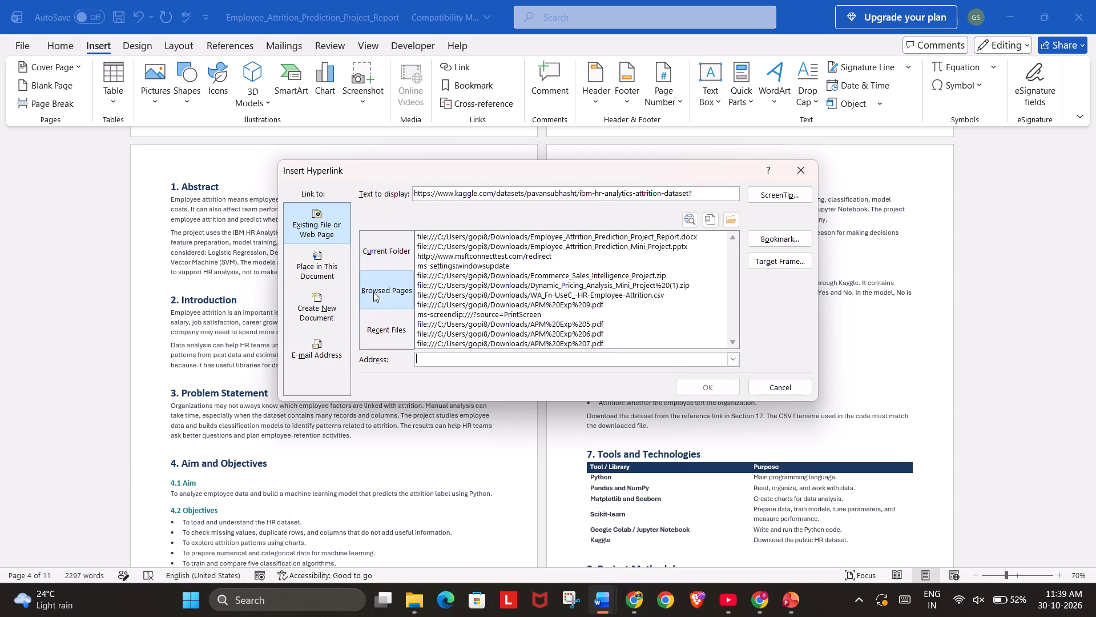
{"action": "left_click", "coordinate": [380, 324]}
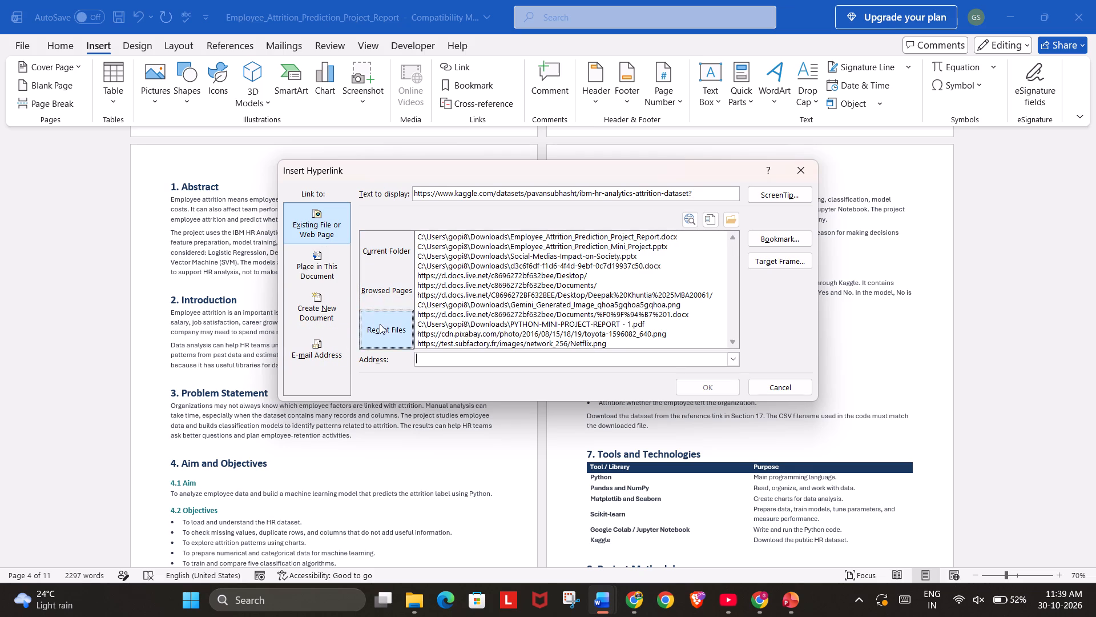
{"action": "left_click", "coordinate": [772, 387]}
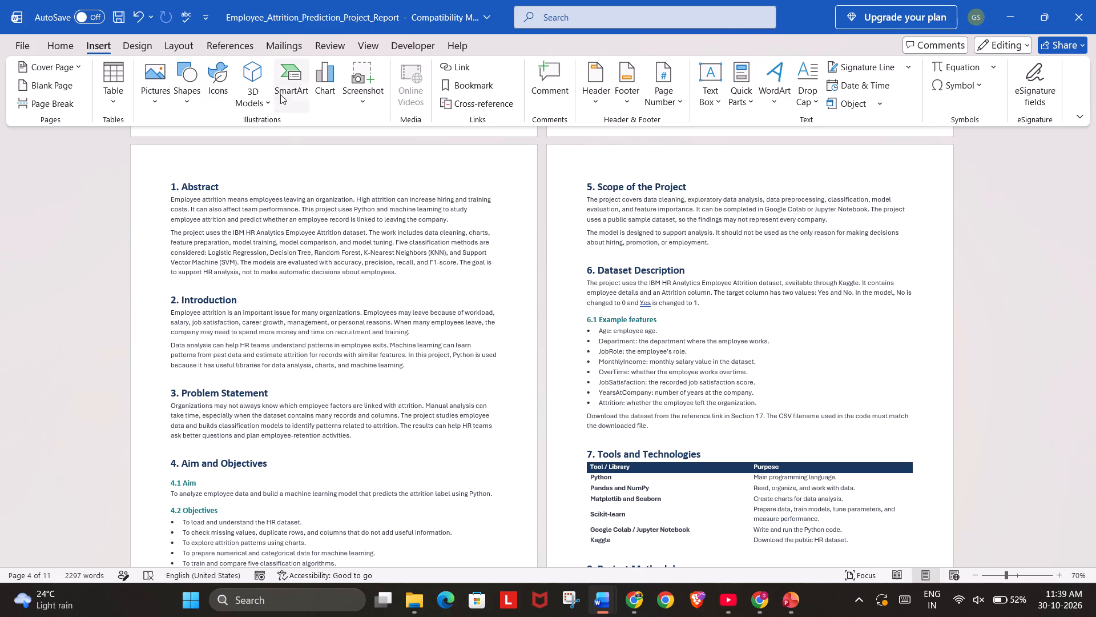
{"action": "left_click", "coordinate": [559, 17]}
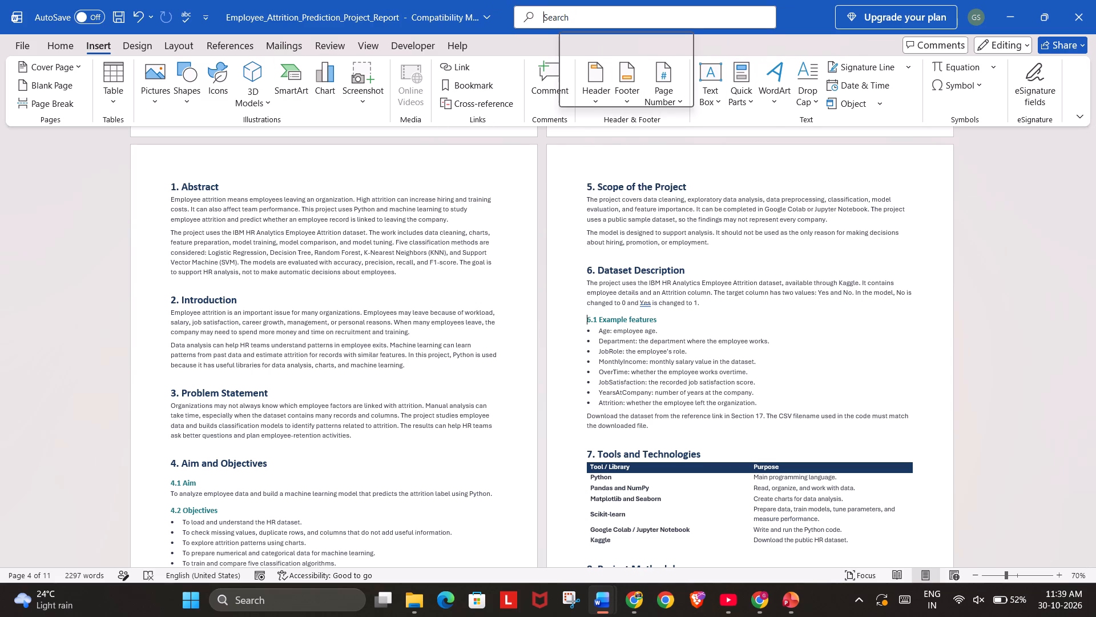
{"action": "type", "text": "hyper"}
{"action": "left_click", "coordinate": [614, 64]}
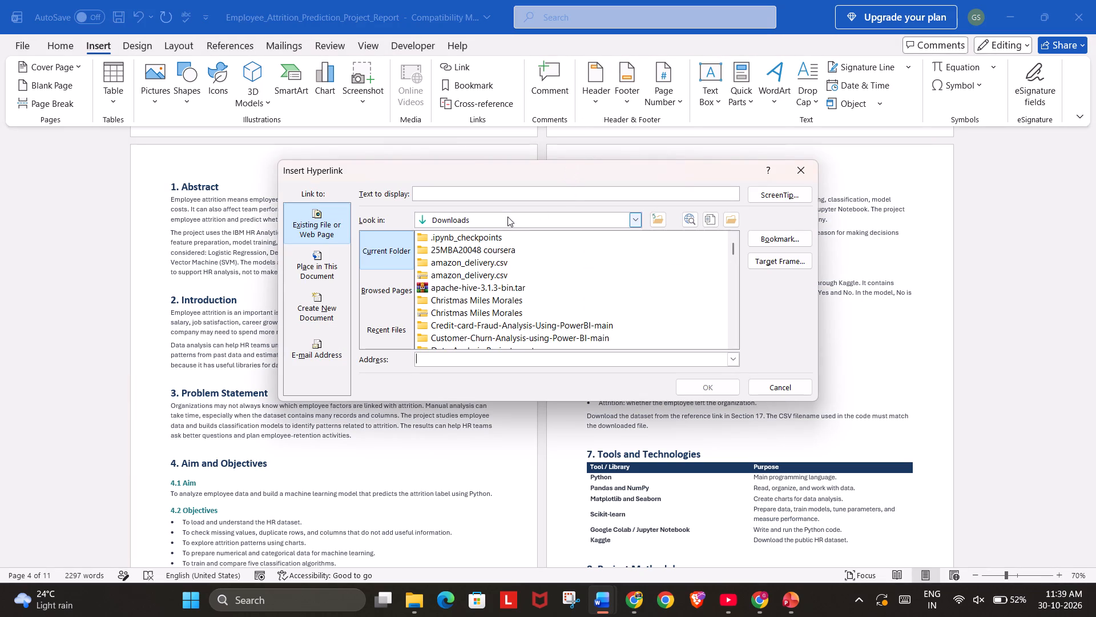
{"action": "left_click", "coordinate": [323, 230]}
{"action": "left_click", "coordinate": [473, 359]}
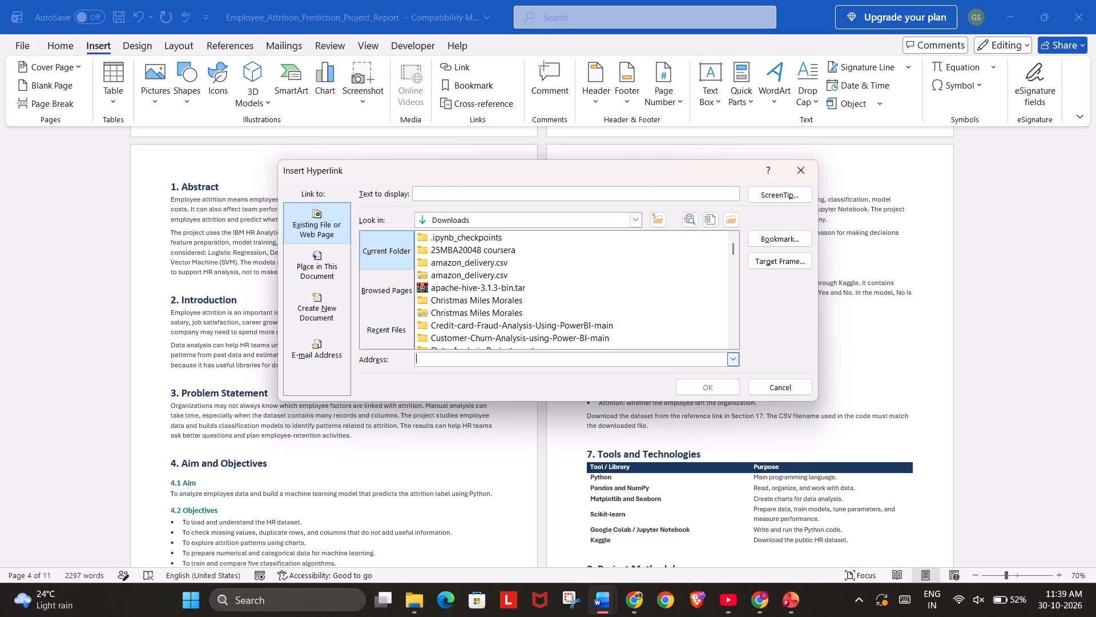
{"action": "key", "text": "ctrl+v"}
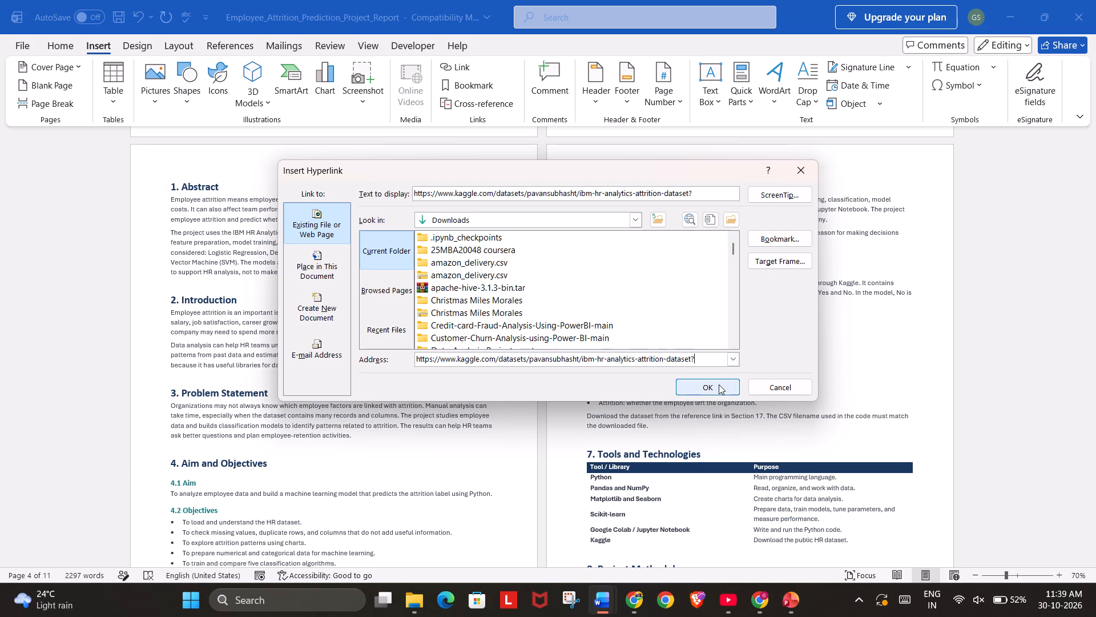
{"action": "left_click", "coordinate": [719, 384]}
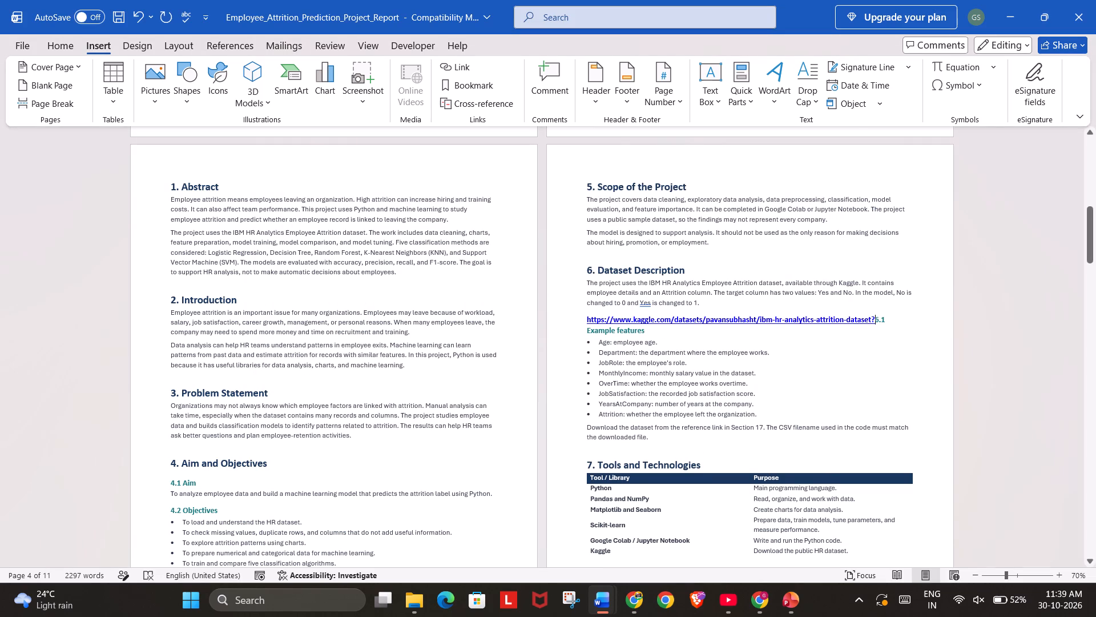
Test the inserted Kaggle hyperlink by following it to Chrome, close its page, and return to the Word report.
{"action": "left_click", "coordinate": [754, 316]}
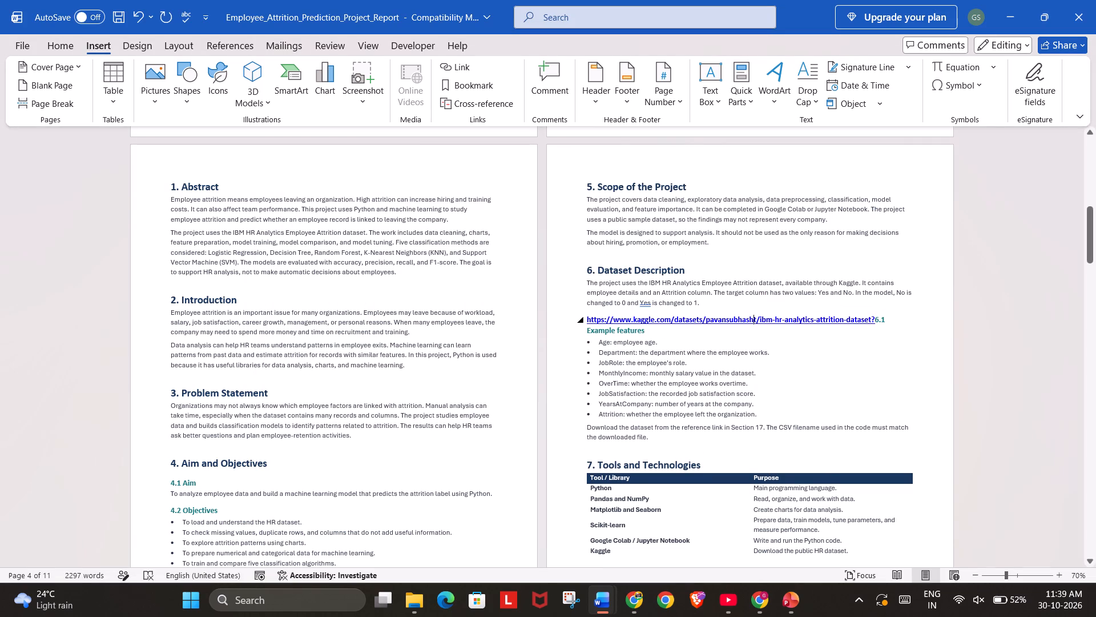
{"action": "left_click", "coordinate": [754, 316], "text": "ctrl"}
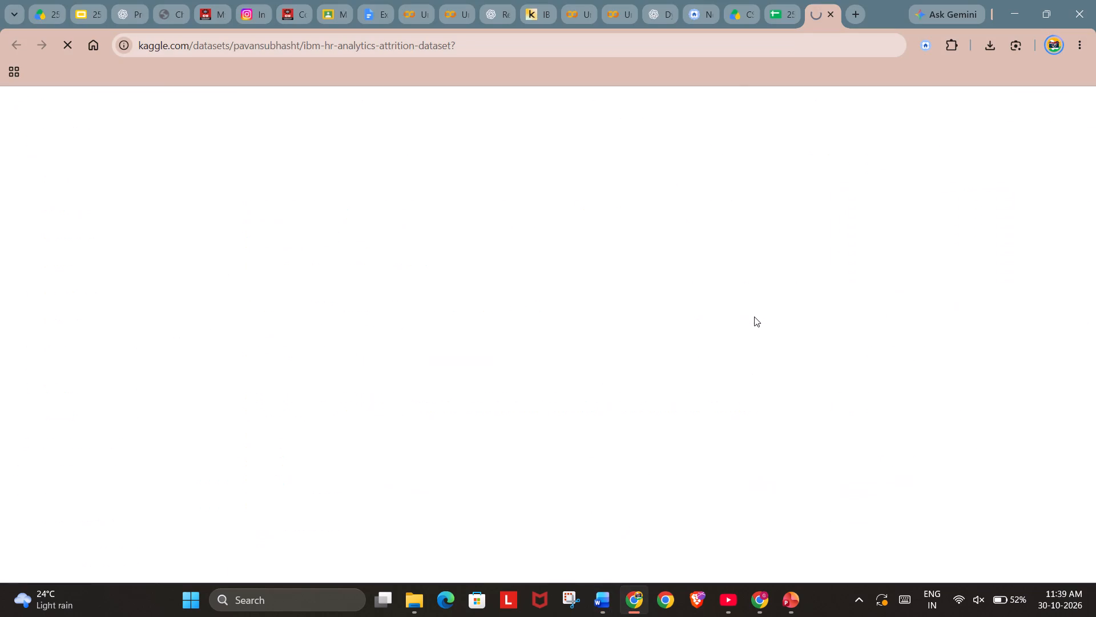
{"action": "left_click", "coordinate": [831, 14]}
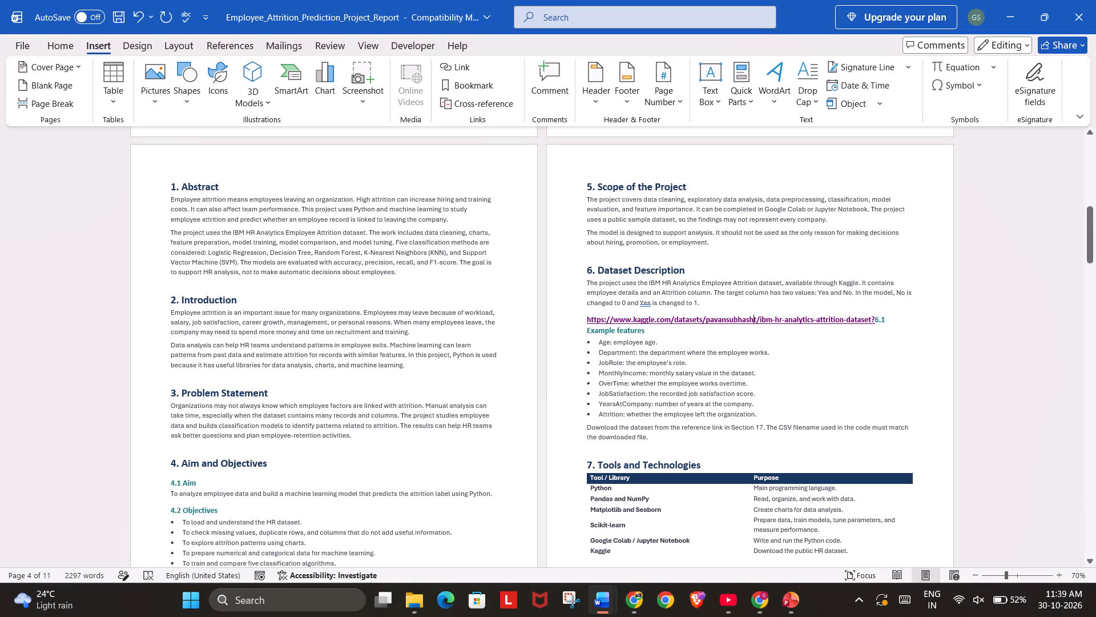
Separate the 6.1 Example features heading from the Kaggle hyperlink by moving it onto its own line below the link.
{"action": "scroll", "coordinate": [730, 350], "scroll_direction": "down", "scroll_amount": 1}
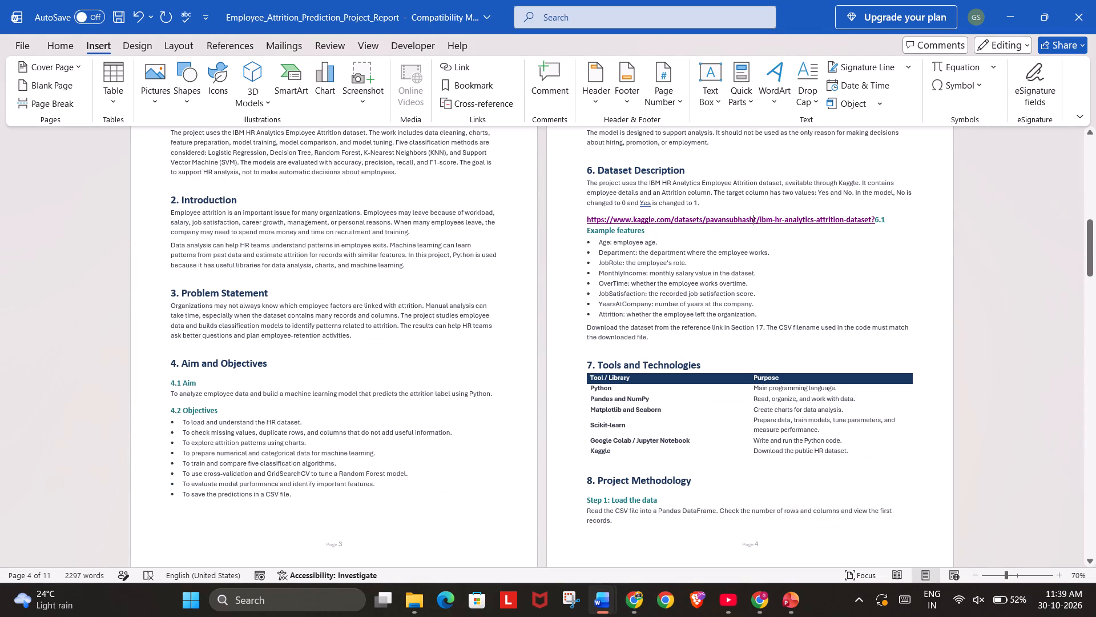
{"action": "left_click", "coordinate": [1026, 314]}
{"action": "scroll", "coordinate": [1026, 314], "scroll_direction": "down", "scroll_amount": 1}
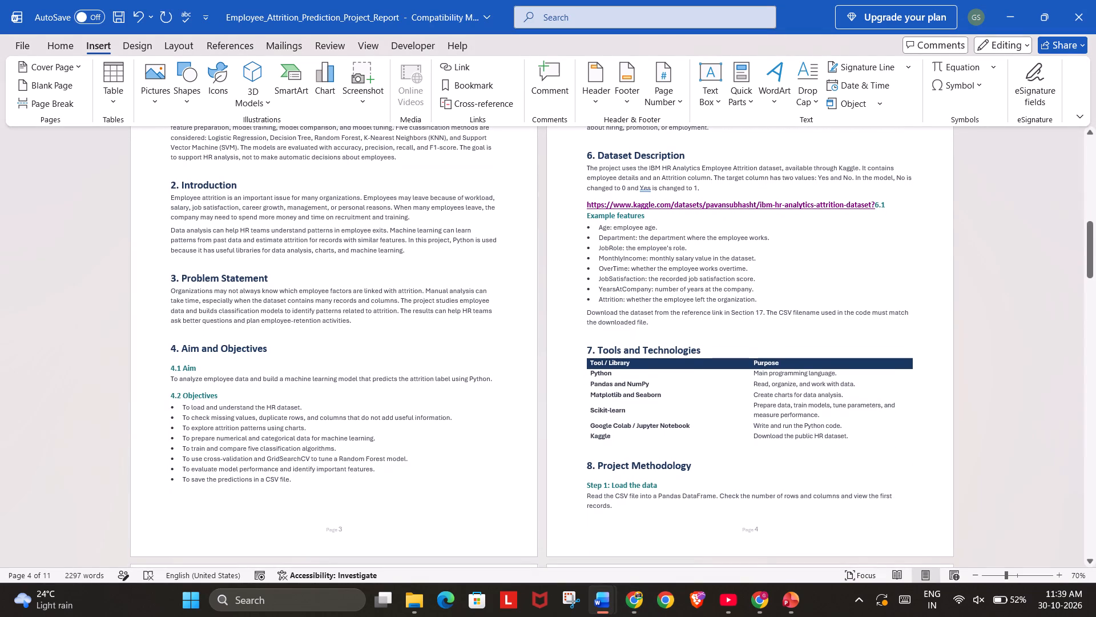
{"action": "scroll", "coordinate": [1026, 314], "scroll_direction": "down", "scroll_amount": 1}
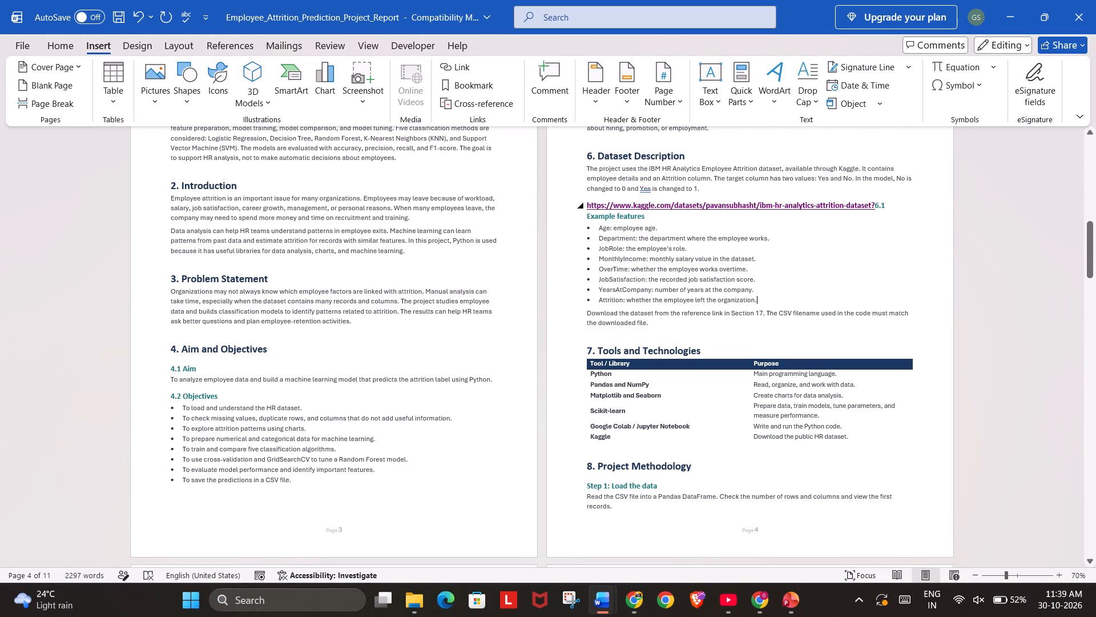
{"action": "left_click", "coordinate": [876, 208]}
{"action": "key", "text": "Return"}
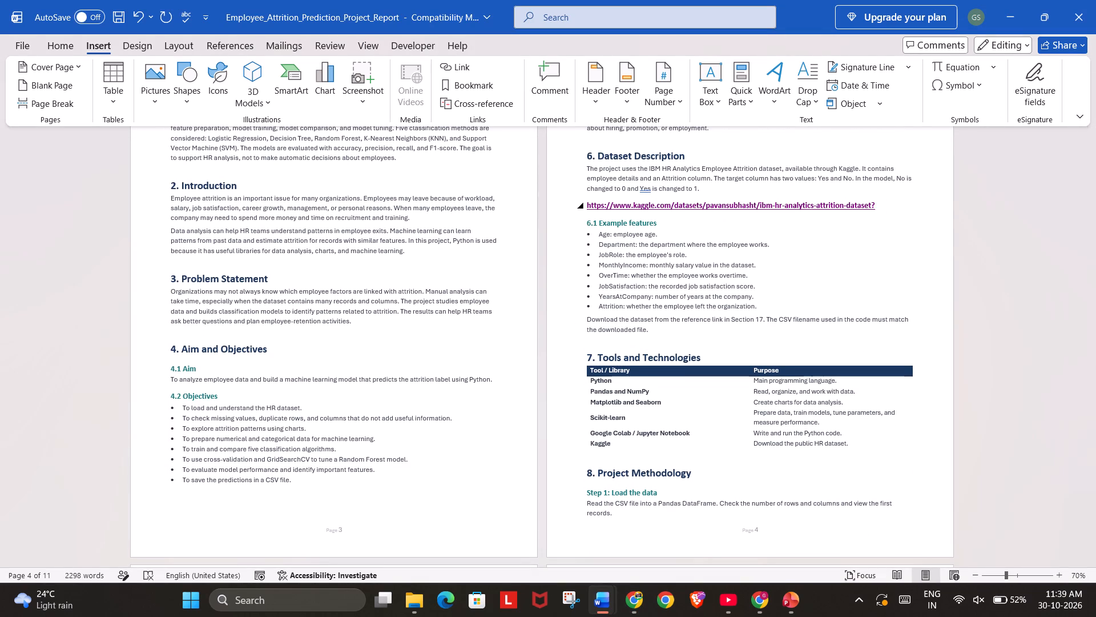
{"action": "left_click", "coordinate": [1010, 259]}
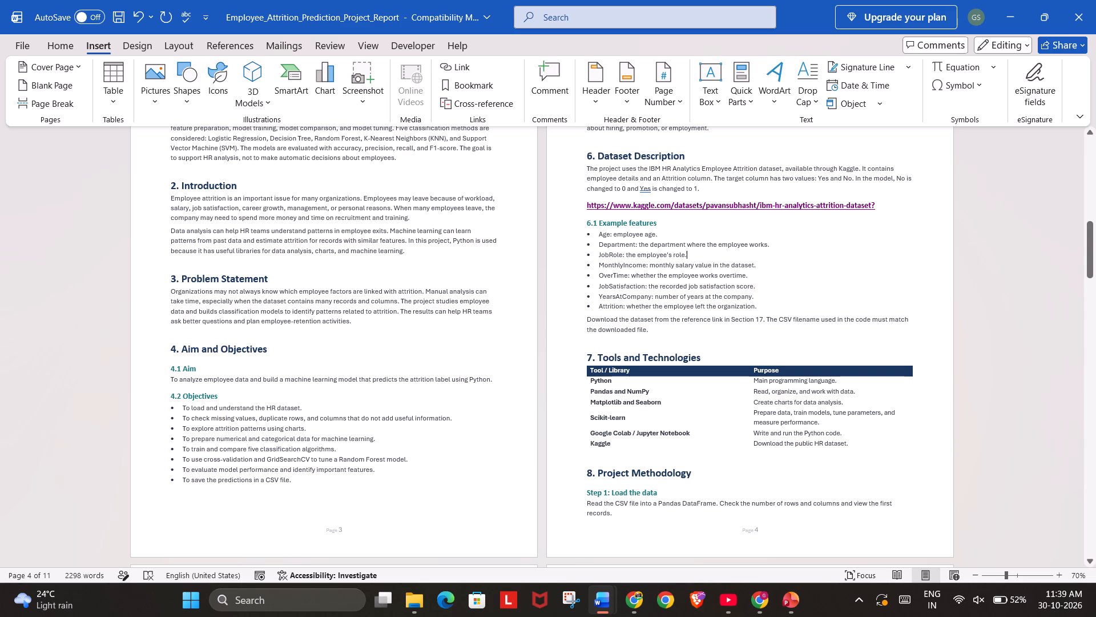
Review the report from Dataset Description through Project Methodology and the Python Implementation code sections.
{"action": "scroll", "coordinate": [1010, 259], "scroll_direction": "down", "scroll_amount": 1}
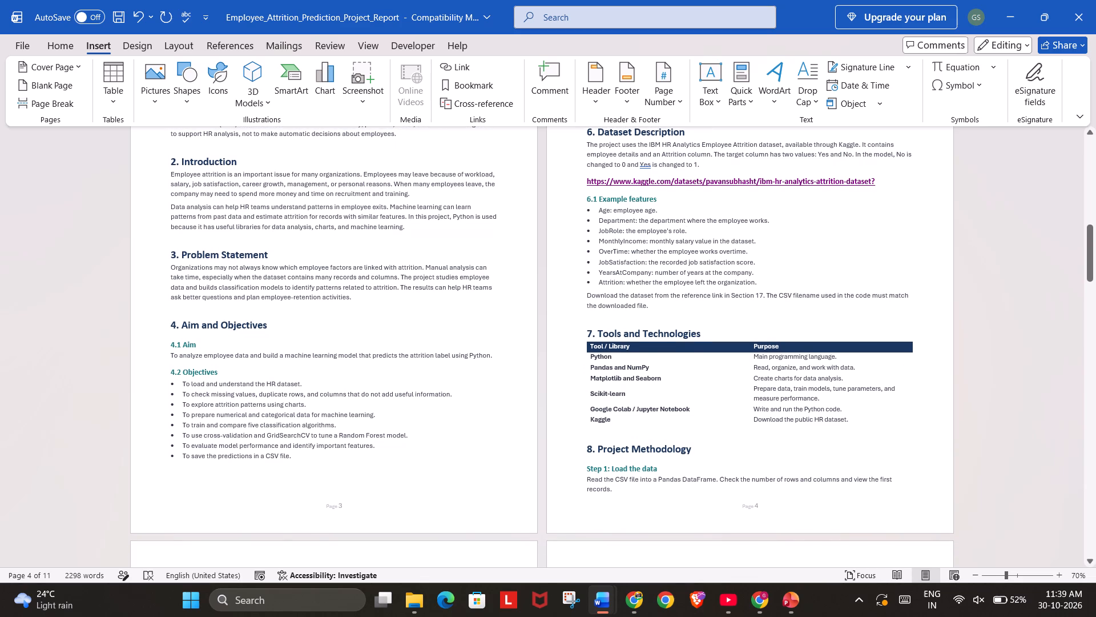
{"action": "scroll", "coordinate": [1010, 259], "scroll_direction": "down", "scroll_amount": 1}
{"action": "scroll", "coordinate": [1034, 234], "scroll_direction": "down", "scroll_amount": 1, "text": "ctrl"}
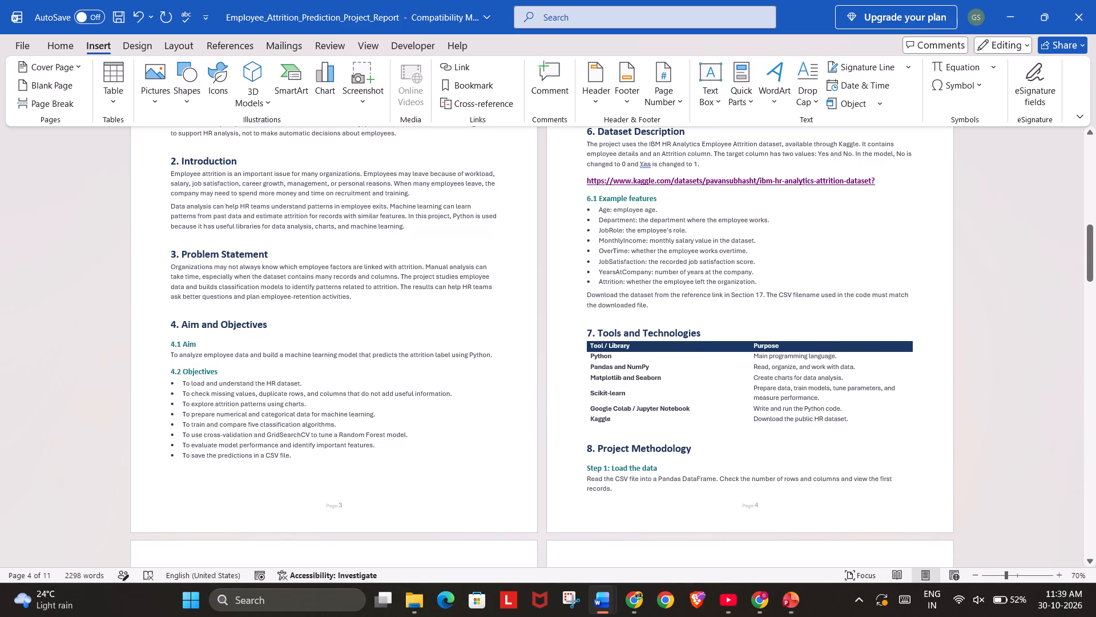
{"action": "scroll", "coordinate": [1034, 234], "scroll_direction": "down", "scroll_amount": 2, "text": "ctrl"}
{"action": "scroll", "coordinate": [1034, 234], "scroll_direction": "up", "scroll_amount": 1, "text": "ctrl"}
{"action": "scroll", "coordinate": [1034, 234], "scroll_direction": "down", "scroll_amount": 1, "text": "ctrl"}
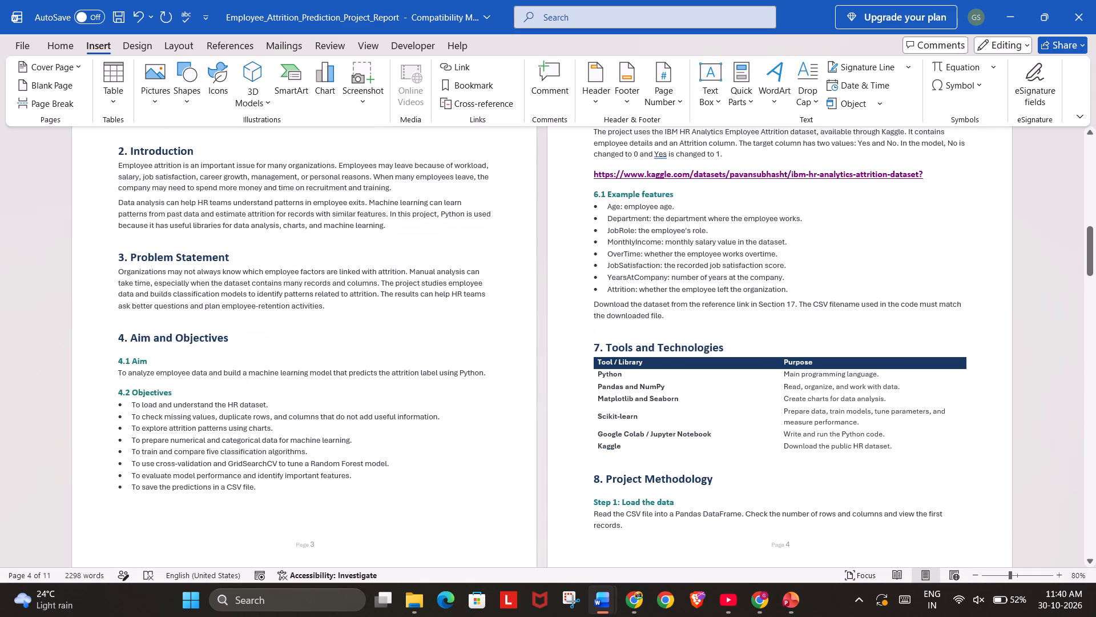
{"action": "scroll", "coordinate": [1034, 234], "scroll_direction": "down", "scroll_amount": 6, "text": "ctrl"}
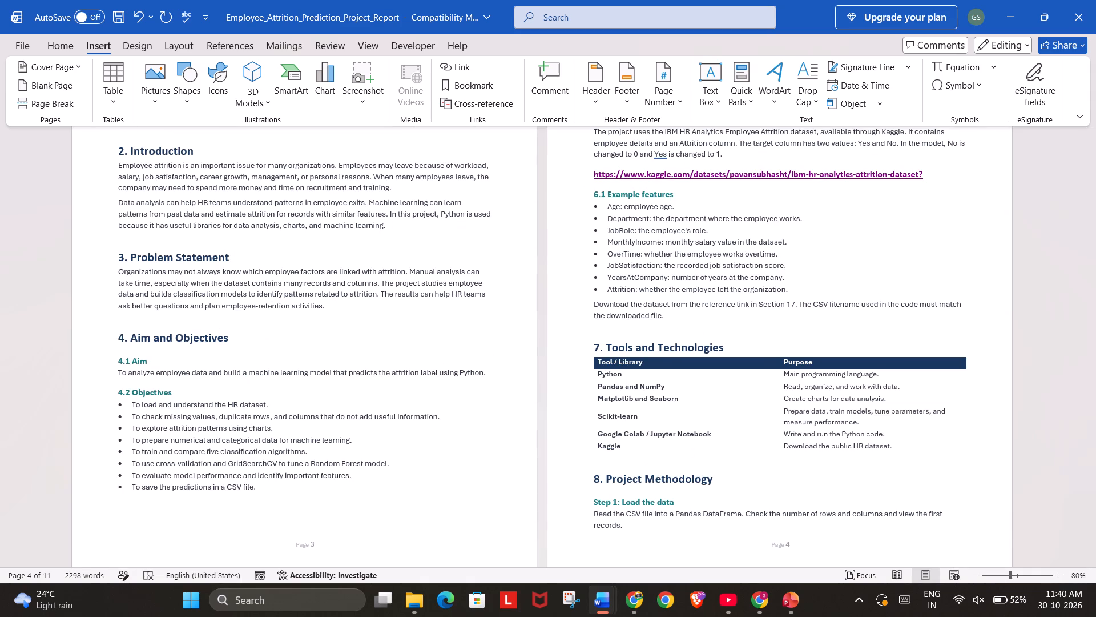
{"action": "scroll", "coordinate": [1034, 234], "scroll_direction": "down", "scroll_amount": 3, "text": "ctrl"}
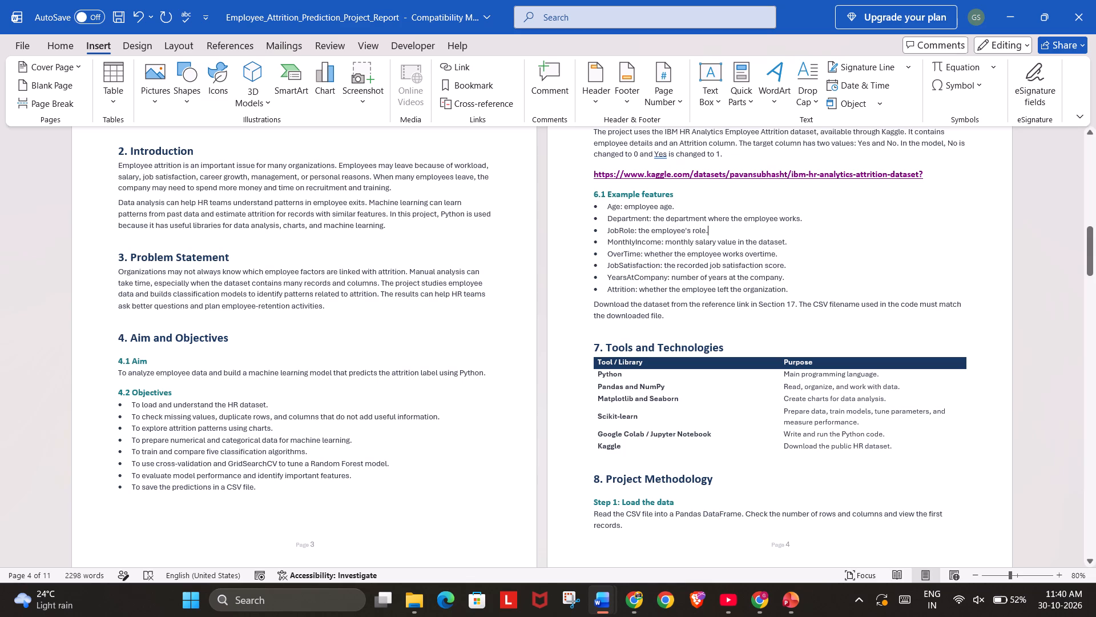
{"action": "scroll", "coordinate": [939, 255], "scroll_direction": "down", "scroll_amount": 2}
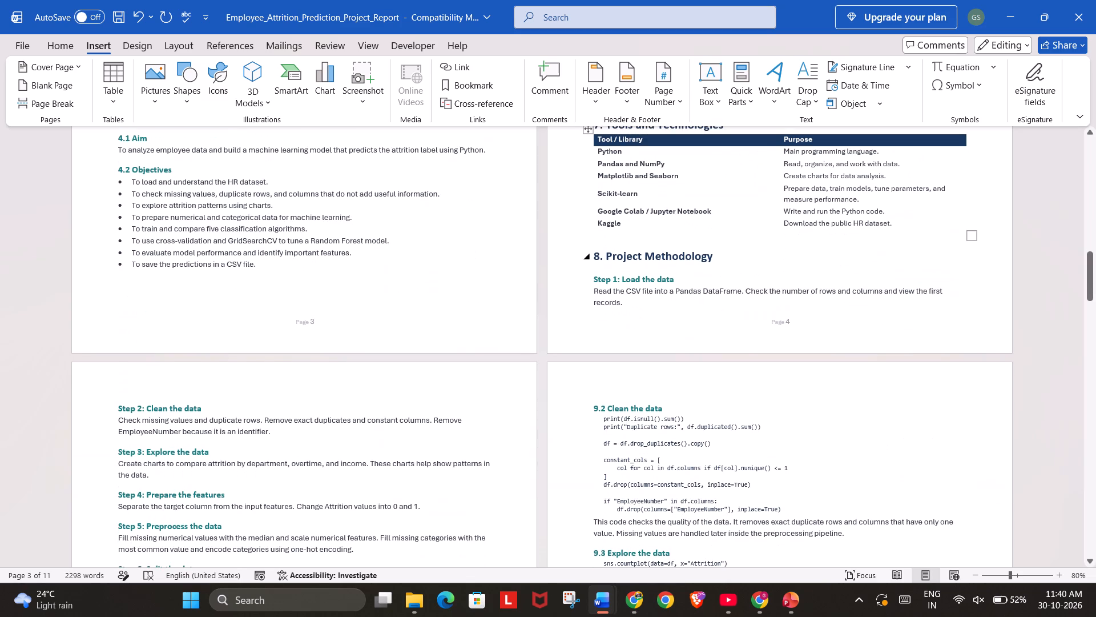
{"action": "scroll", "coordinate": [939, 255], "scroll_direction": "down", "scroll_amount": 4}
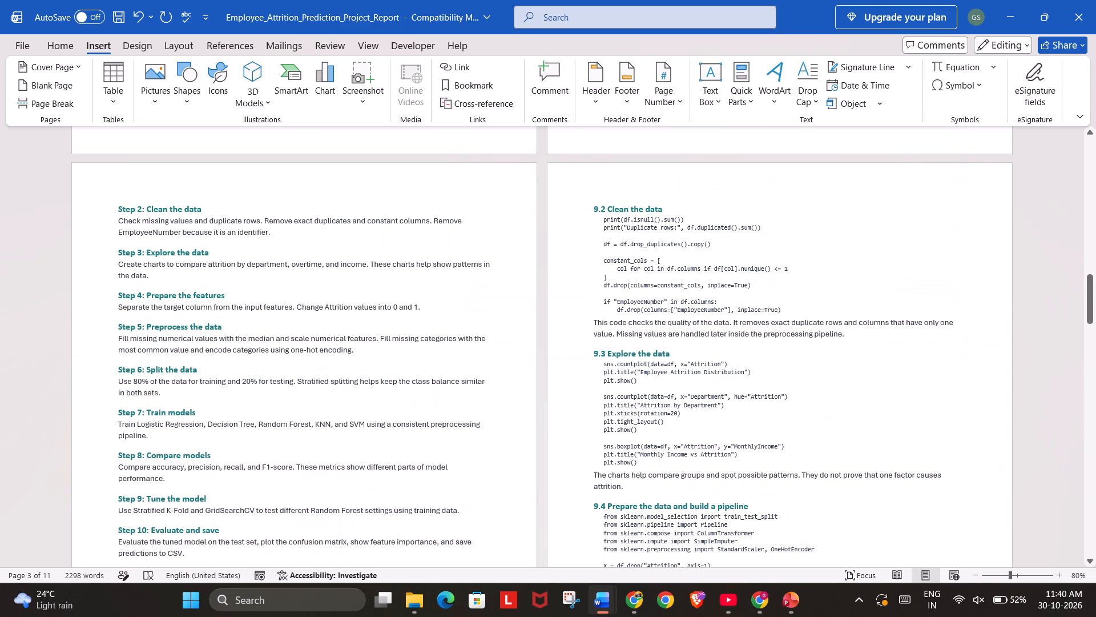
{"action": "scroll", "coordinate": [939, 255], "scroll_direction": "down", "scroll_amount": 3}
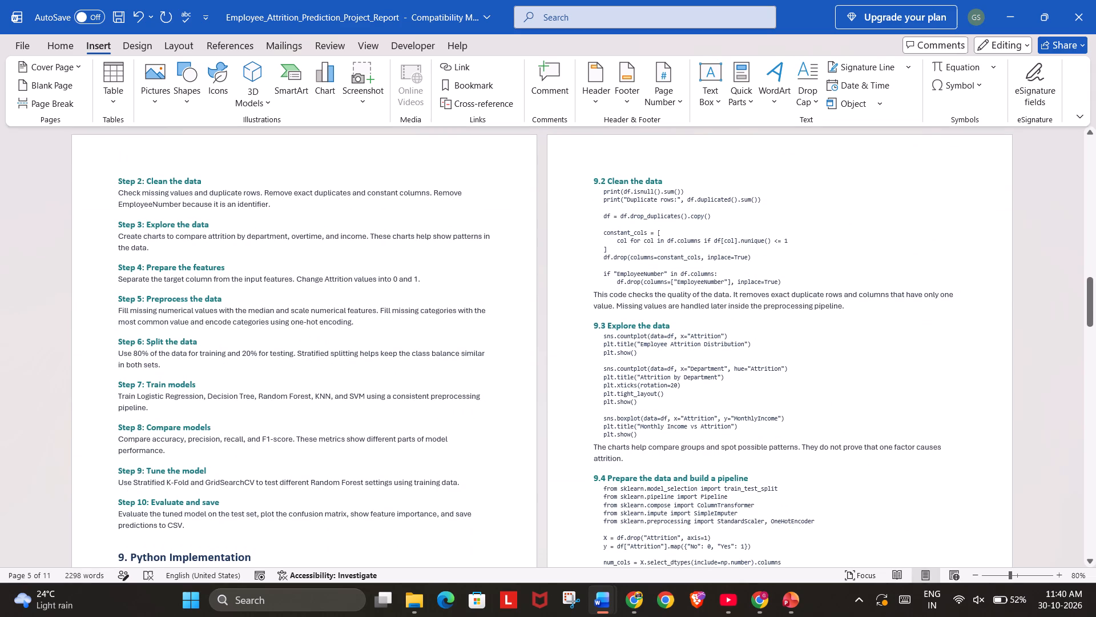
{"action": "scroll", "coordinate": [939, 255], "scroll_direction": "down", "scroll_amount": 2}
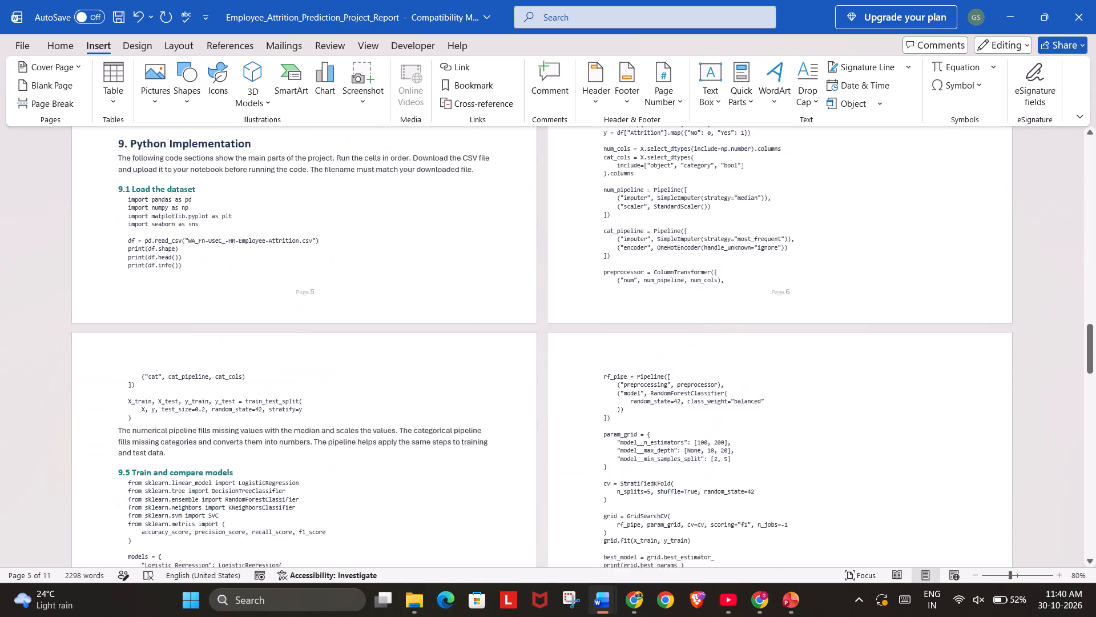
{"action": "scroll", "coordinate": [939, 255], "scroll_direction": "down", "scroll_amount": 1}
{"action": "scroll", "coordinate": [939, 255], "scroll_direction": "up", "scroll_amount": 1}
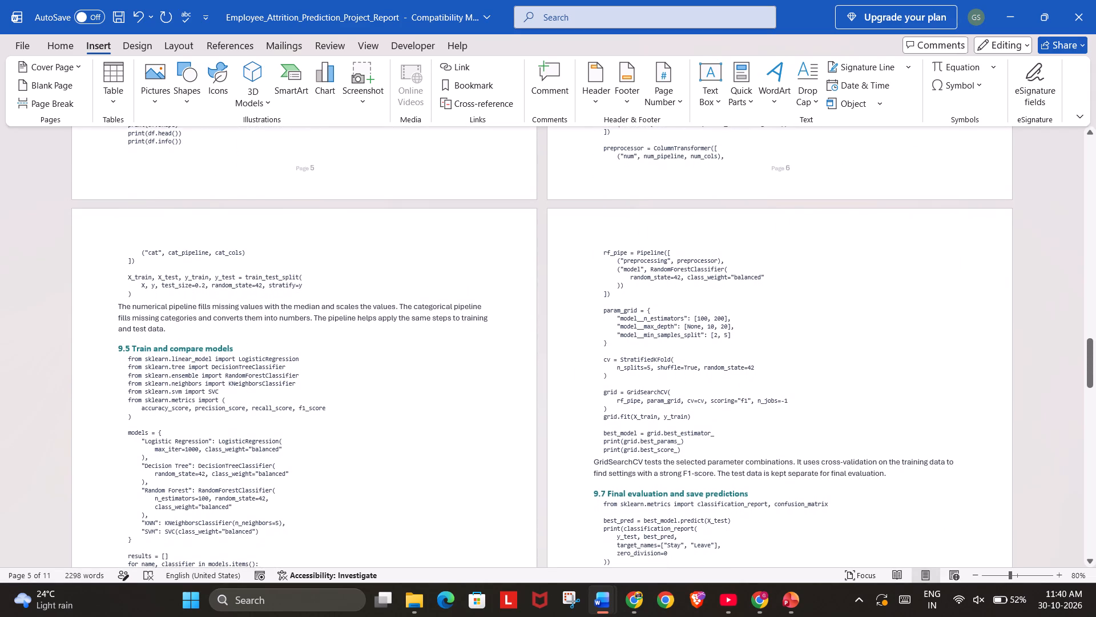
{"action": "scroll", "coordinate": [939, 255], "scroll_direction": "up", "scroll_amount": 1}
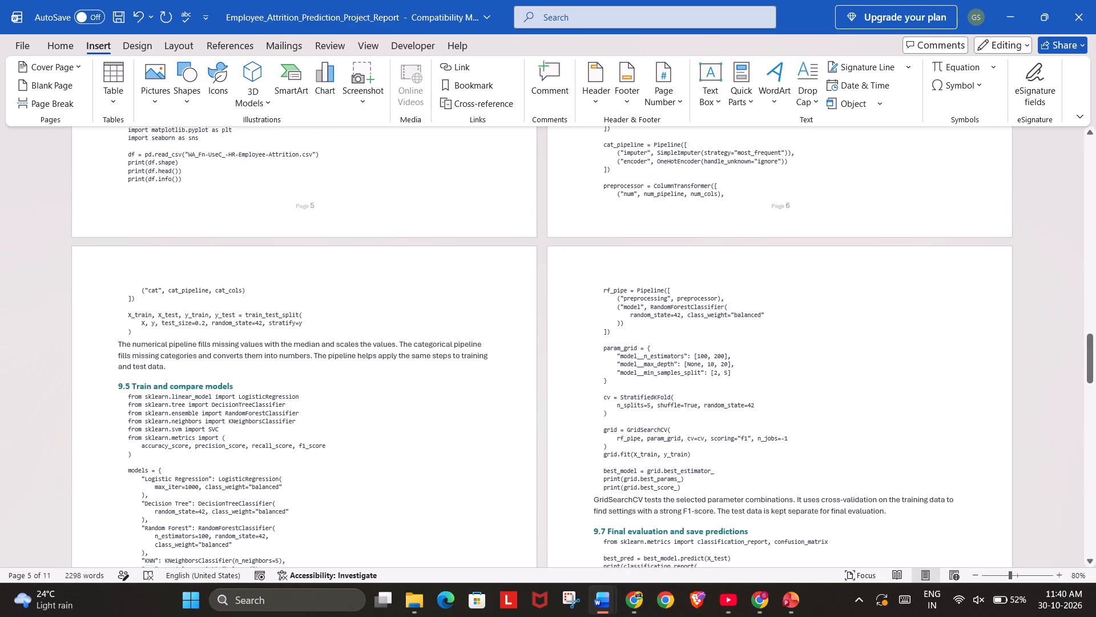
{"action": "scroll", "coordinate": [939, 255], "scroll_direction": "up", "scroll_amount": 1}
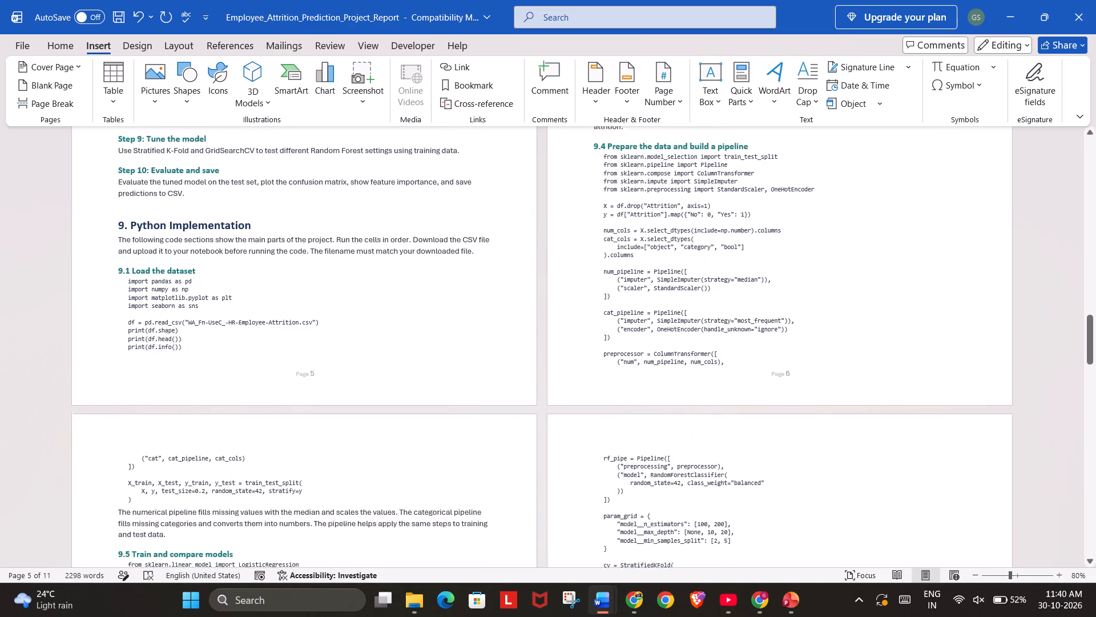
{"action": "scroll", "coordinate": [939, 255], "scroll_direction": "up", "scroll_amount": 2}
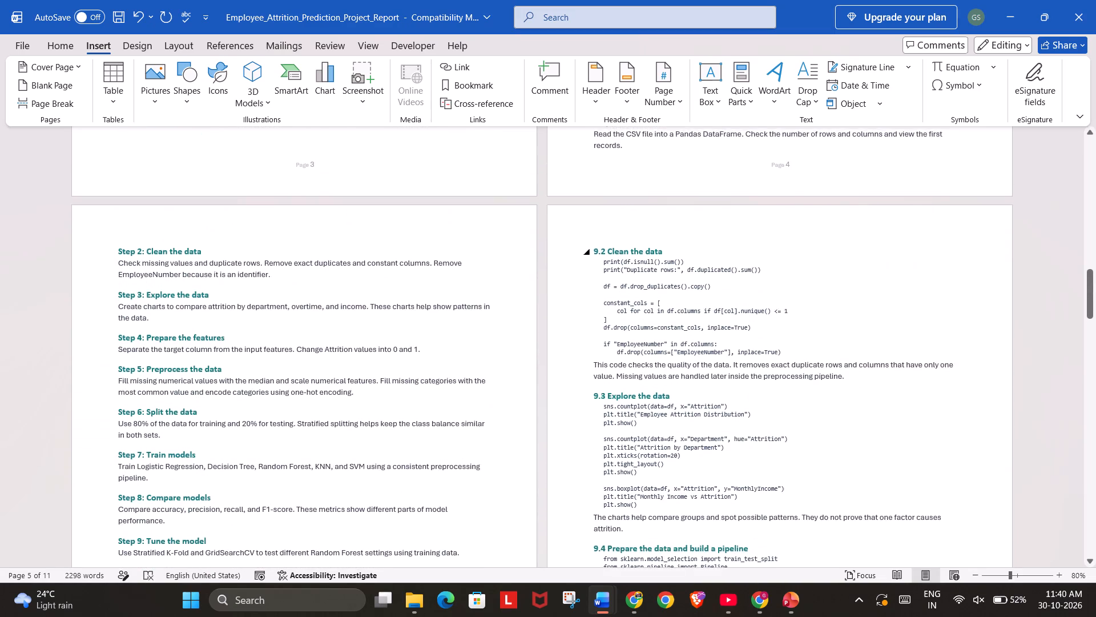
{"action": "scroll", "coordinate": [939, 255], "scroll_direction": "up", "scroll_amount": 1}
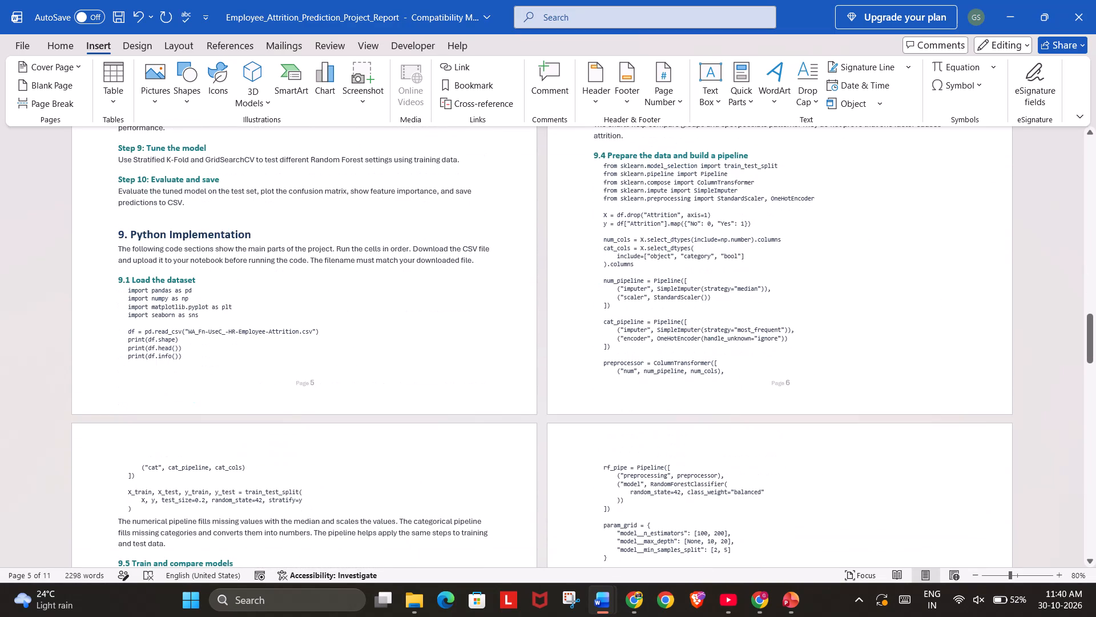
Add a new line after print(df.info()) in the 9.1 Load the dataset code.
{"action": "left_click", "coordinate": [221, 355]}
{"action": "key", "text": "Return"}
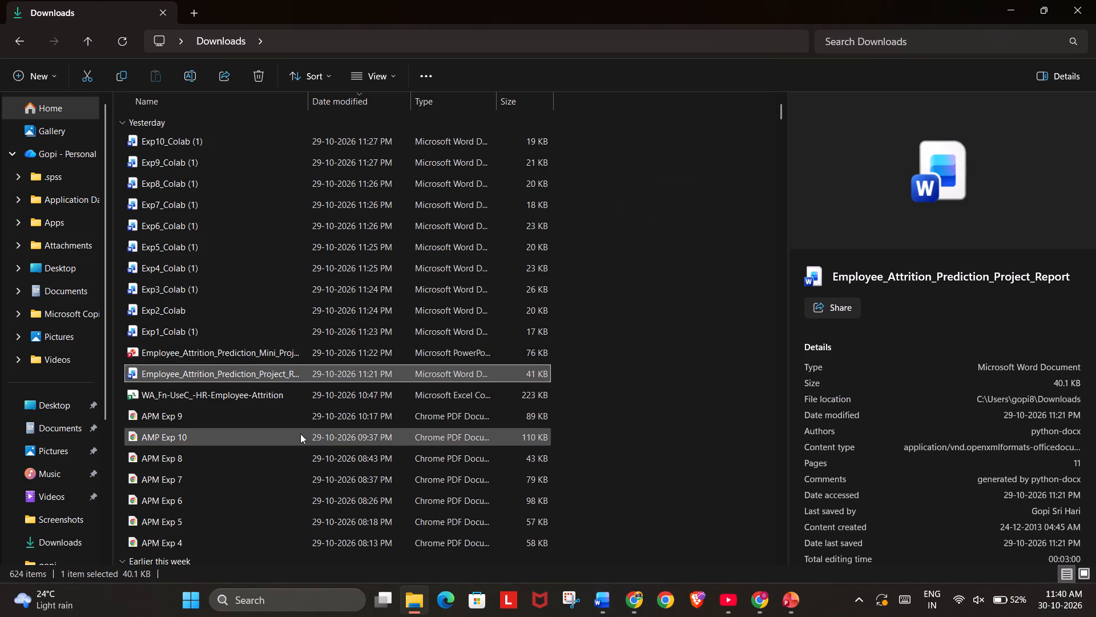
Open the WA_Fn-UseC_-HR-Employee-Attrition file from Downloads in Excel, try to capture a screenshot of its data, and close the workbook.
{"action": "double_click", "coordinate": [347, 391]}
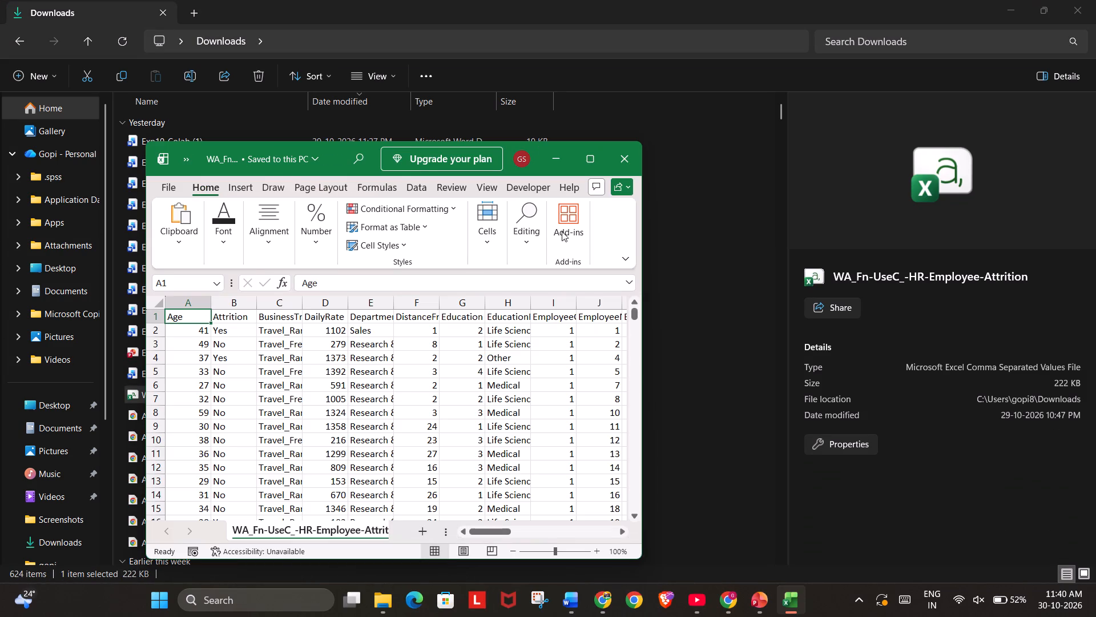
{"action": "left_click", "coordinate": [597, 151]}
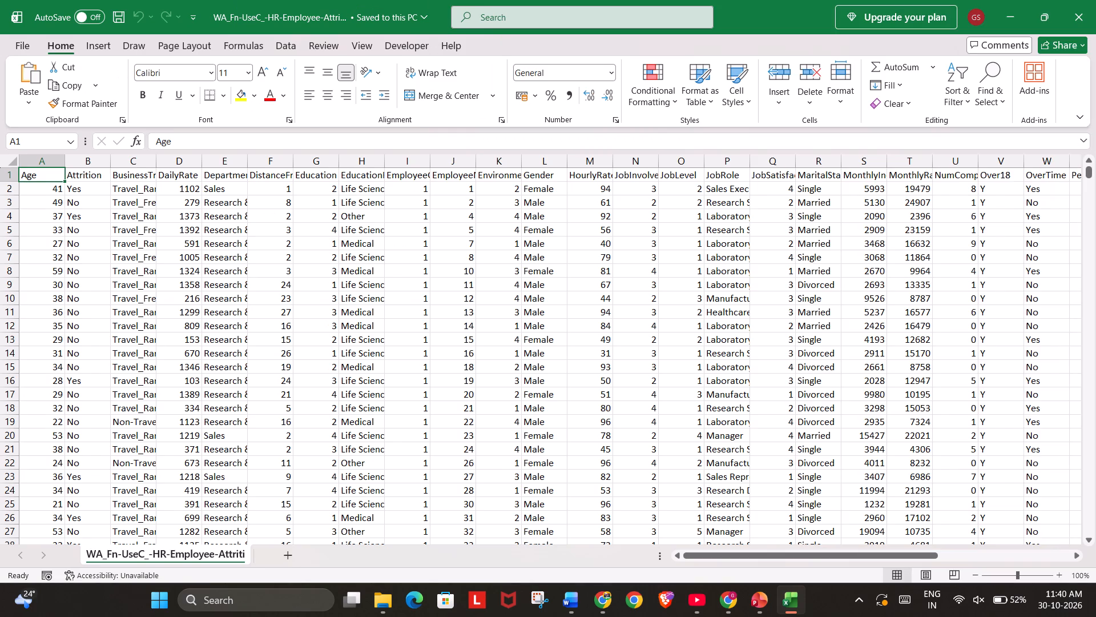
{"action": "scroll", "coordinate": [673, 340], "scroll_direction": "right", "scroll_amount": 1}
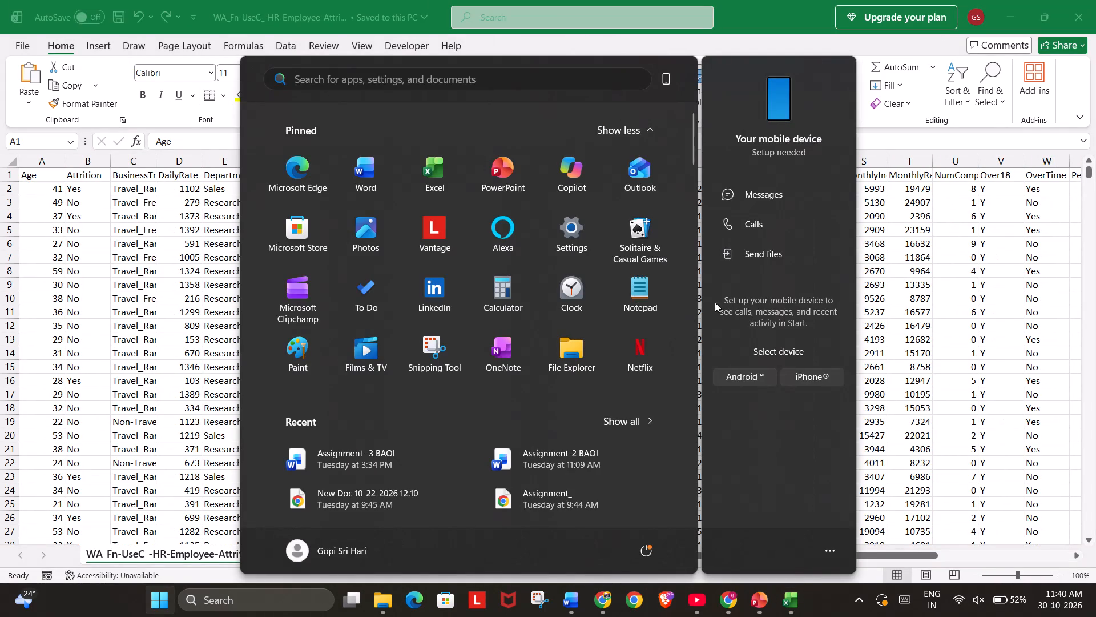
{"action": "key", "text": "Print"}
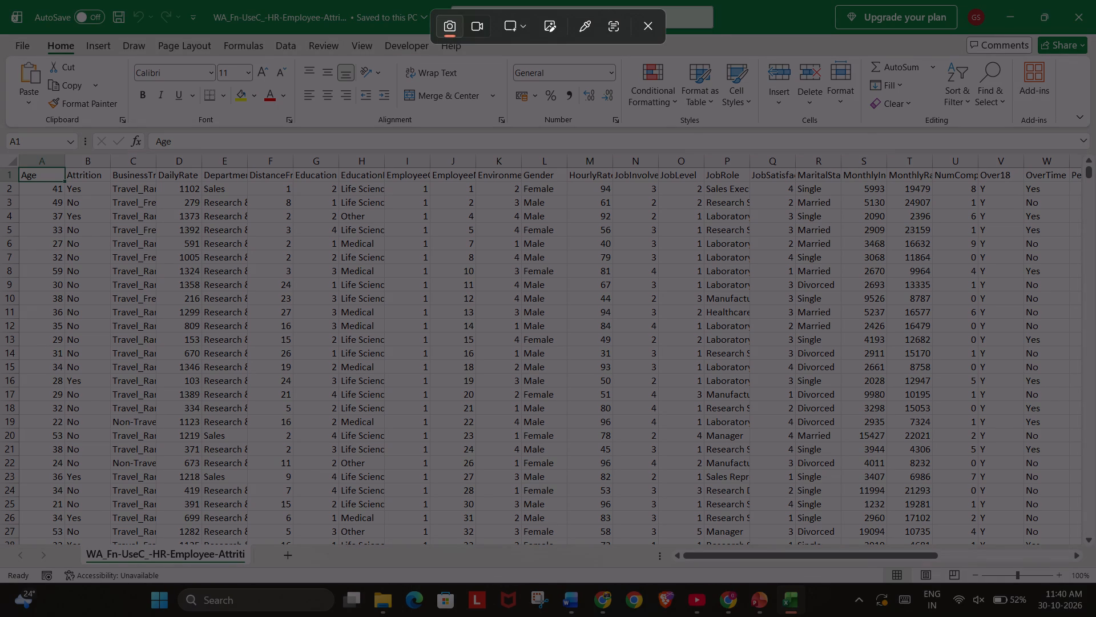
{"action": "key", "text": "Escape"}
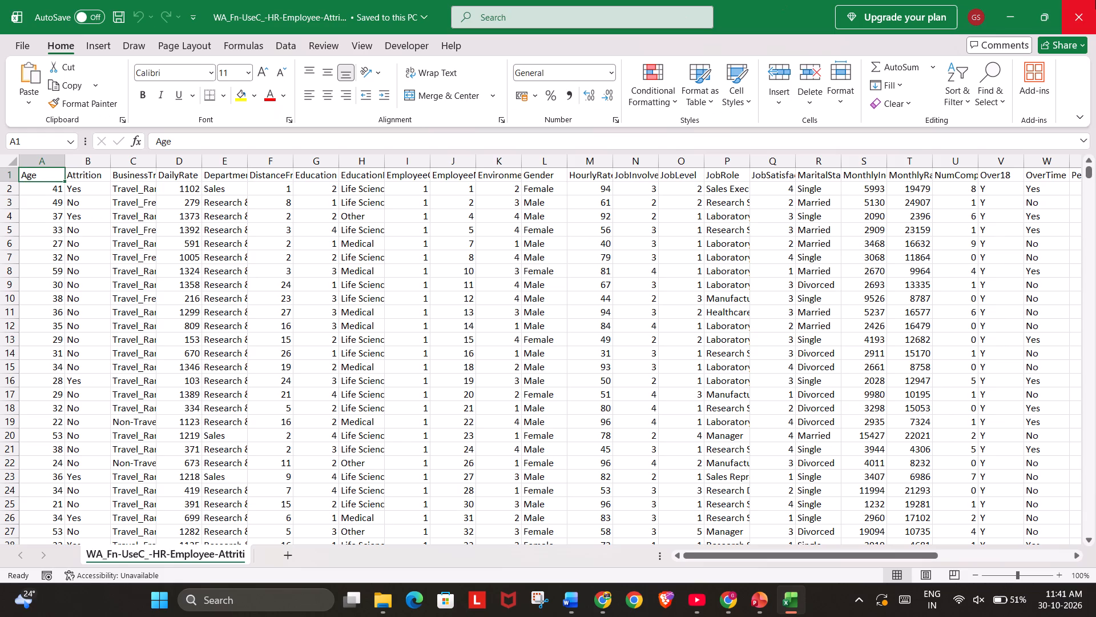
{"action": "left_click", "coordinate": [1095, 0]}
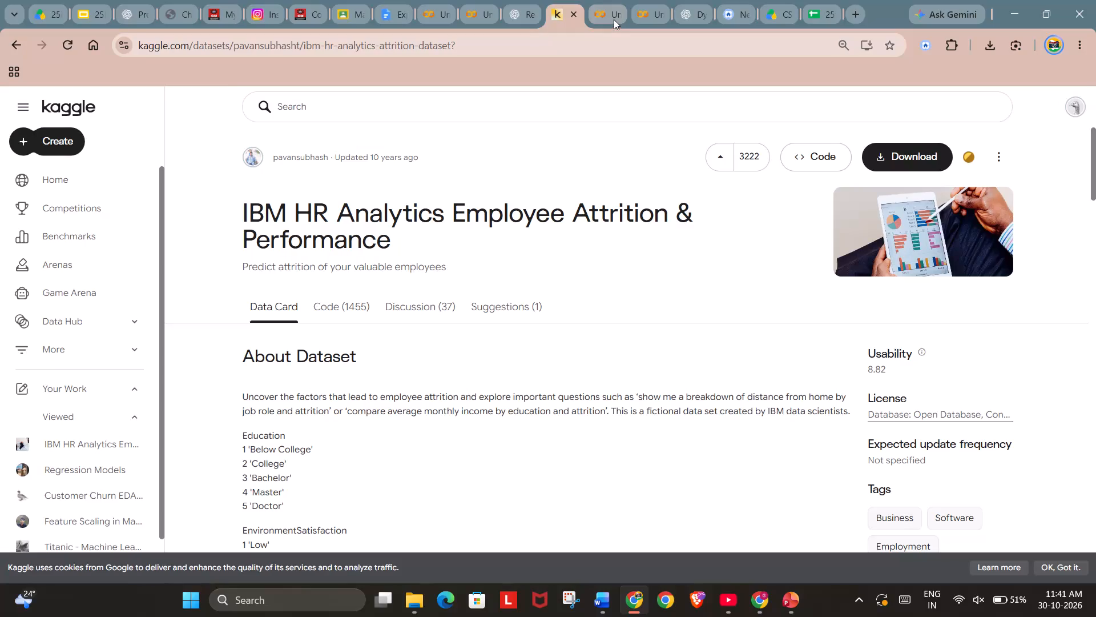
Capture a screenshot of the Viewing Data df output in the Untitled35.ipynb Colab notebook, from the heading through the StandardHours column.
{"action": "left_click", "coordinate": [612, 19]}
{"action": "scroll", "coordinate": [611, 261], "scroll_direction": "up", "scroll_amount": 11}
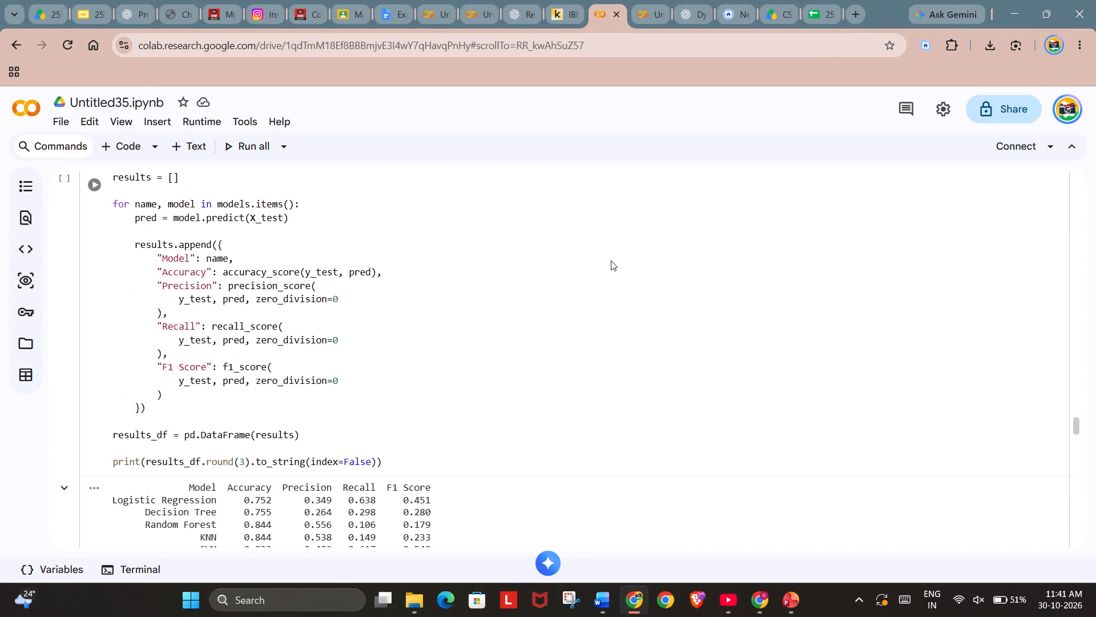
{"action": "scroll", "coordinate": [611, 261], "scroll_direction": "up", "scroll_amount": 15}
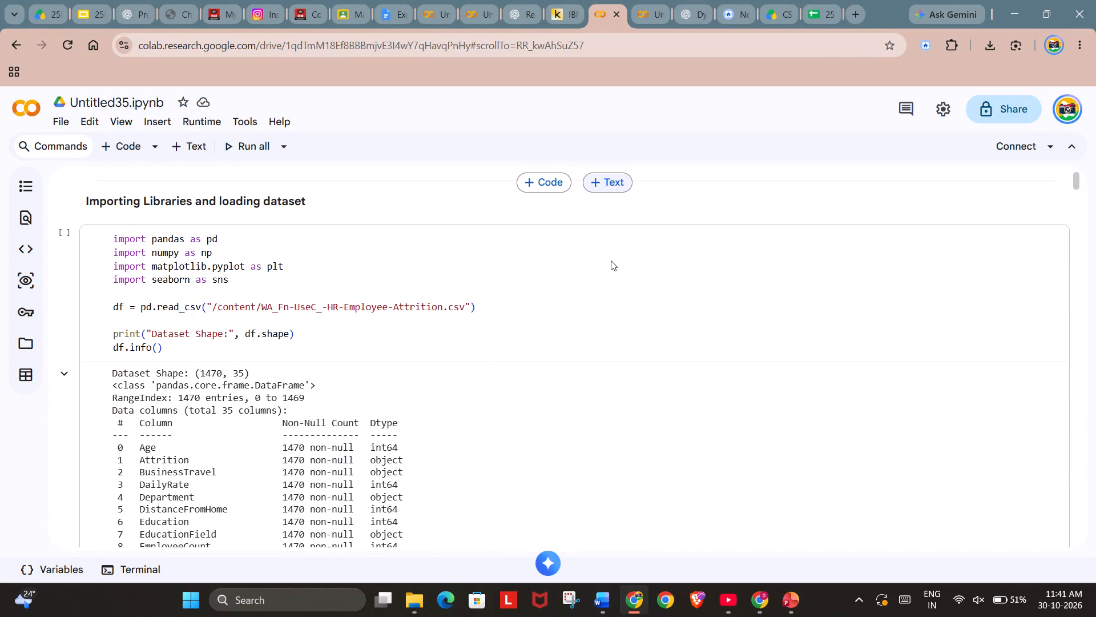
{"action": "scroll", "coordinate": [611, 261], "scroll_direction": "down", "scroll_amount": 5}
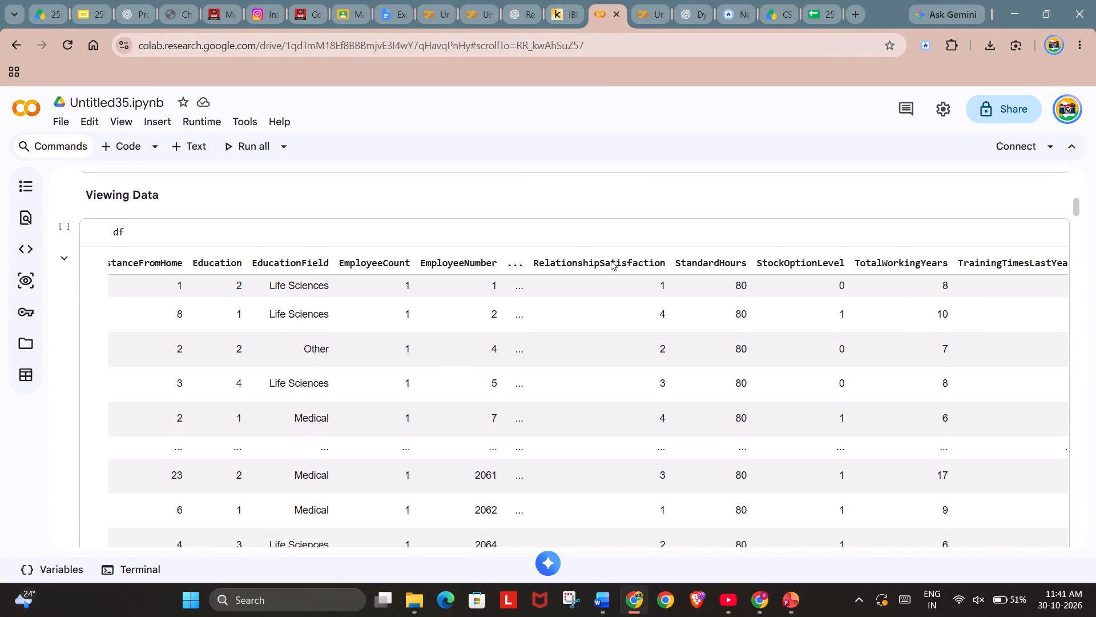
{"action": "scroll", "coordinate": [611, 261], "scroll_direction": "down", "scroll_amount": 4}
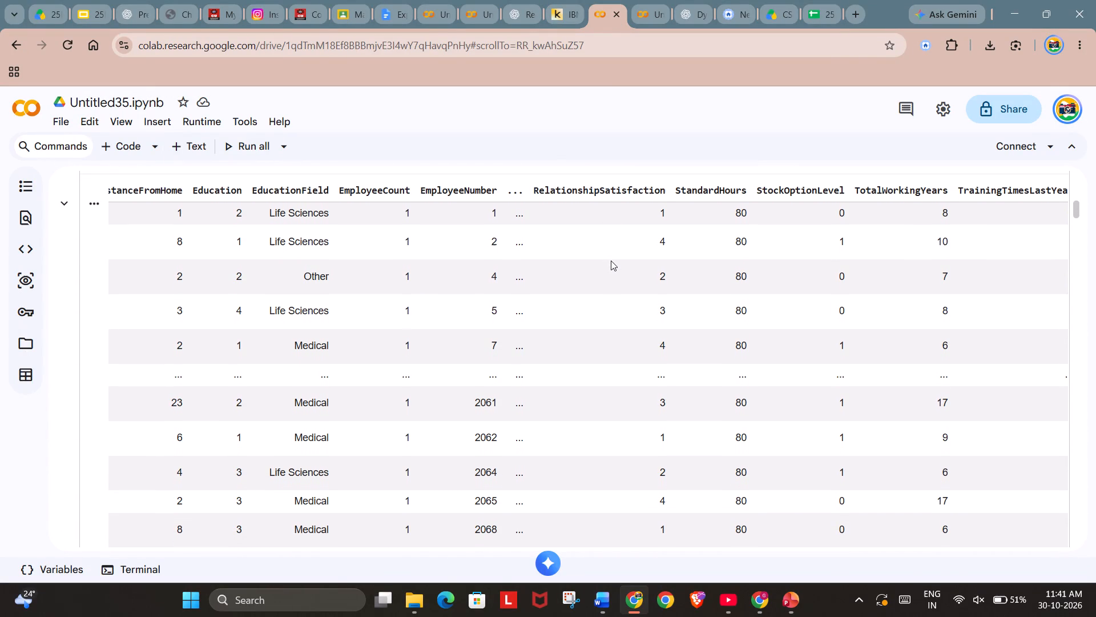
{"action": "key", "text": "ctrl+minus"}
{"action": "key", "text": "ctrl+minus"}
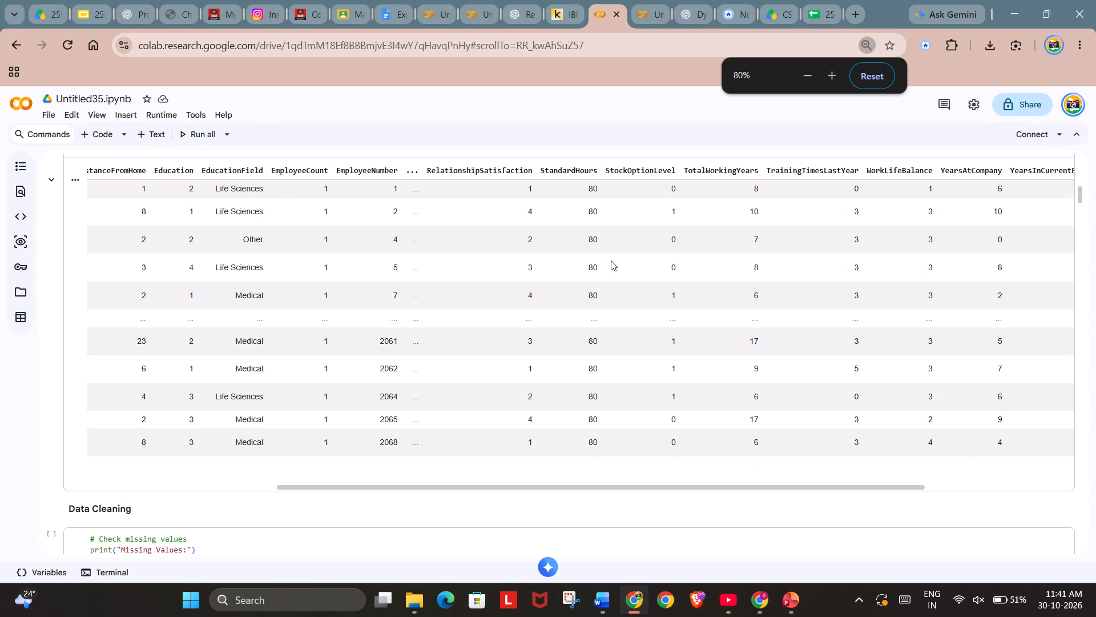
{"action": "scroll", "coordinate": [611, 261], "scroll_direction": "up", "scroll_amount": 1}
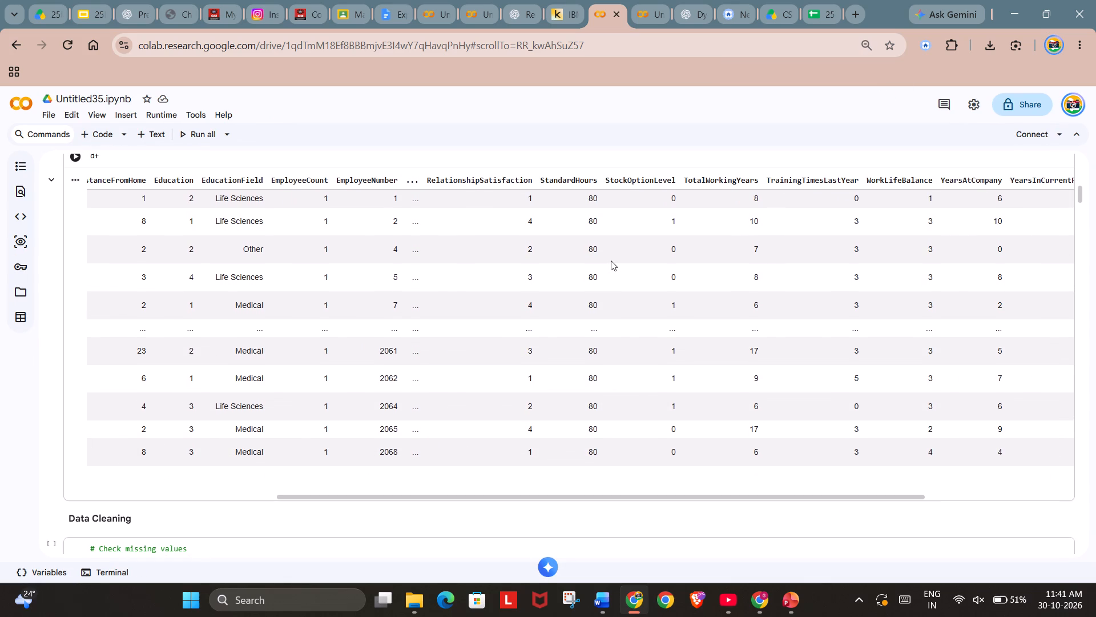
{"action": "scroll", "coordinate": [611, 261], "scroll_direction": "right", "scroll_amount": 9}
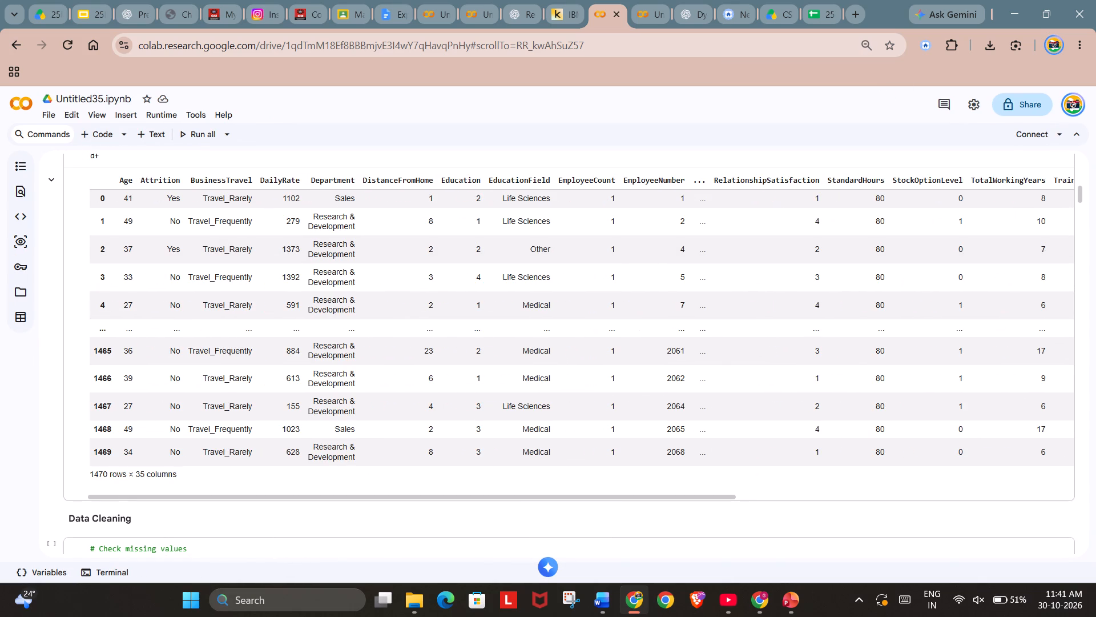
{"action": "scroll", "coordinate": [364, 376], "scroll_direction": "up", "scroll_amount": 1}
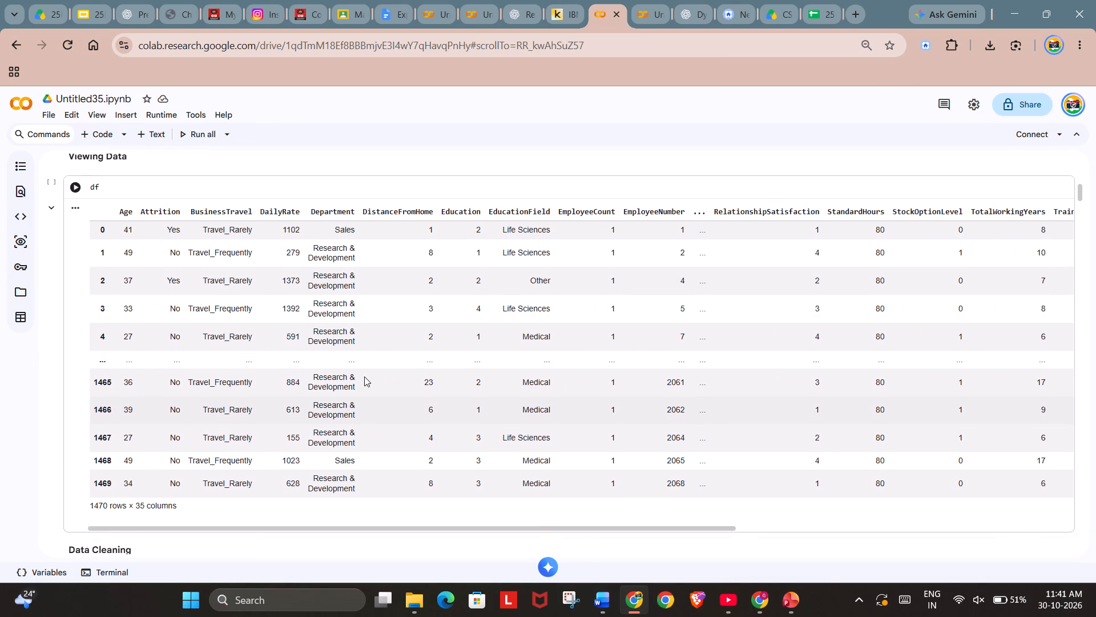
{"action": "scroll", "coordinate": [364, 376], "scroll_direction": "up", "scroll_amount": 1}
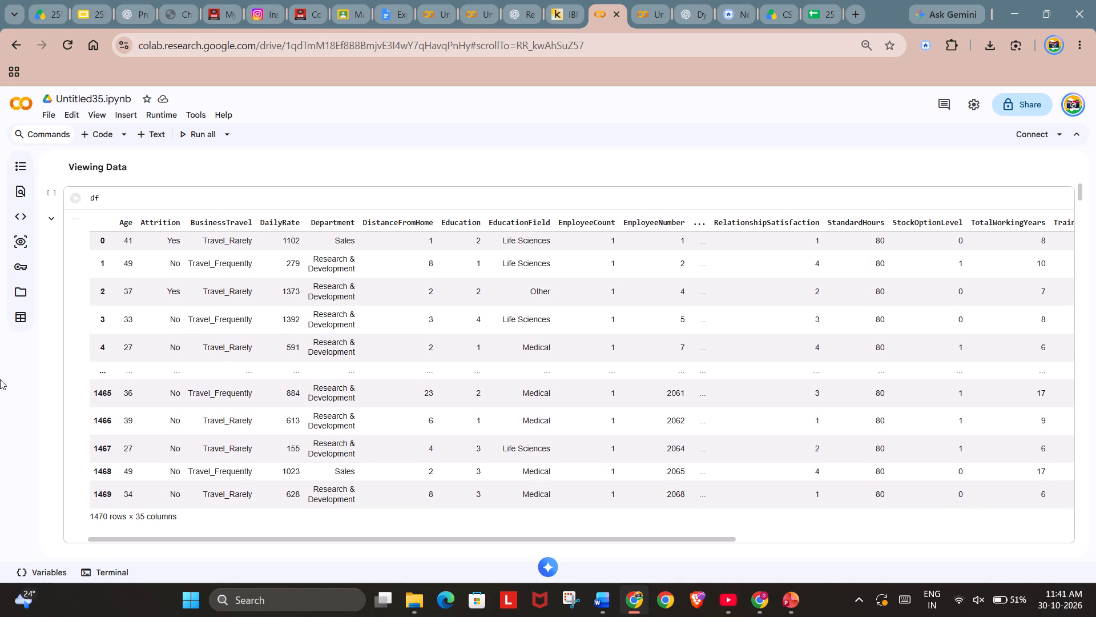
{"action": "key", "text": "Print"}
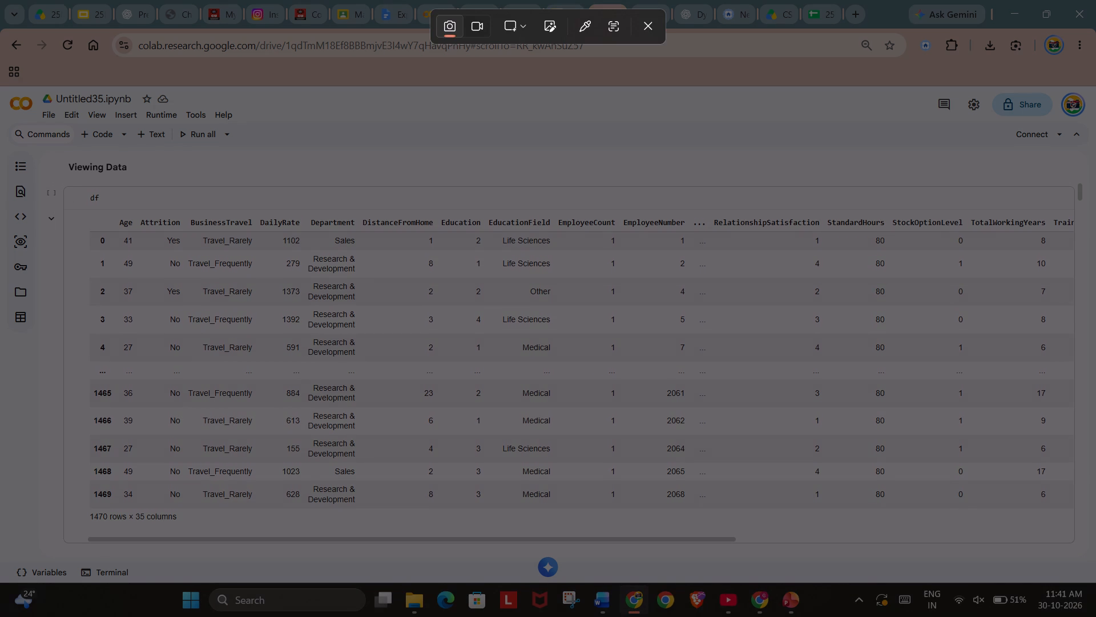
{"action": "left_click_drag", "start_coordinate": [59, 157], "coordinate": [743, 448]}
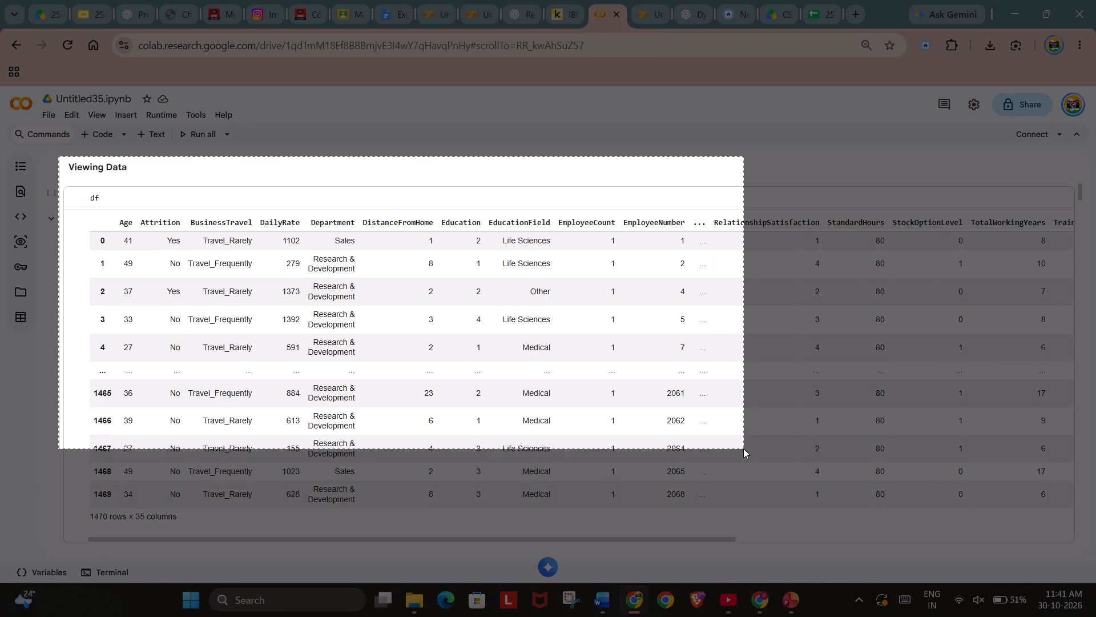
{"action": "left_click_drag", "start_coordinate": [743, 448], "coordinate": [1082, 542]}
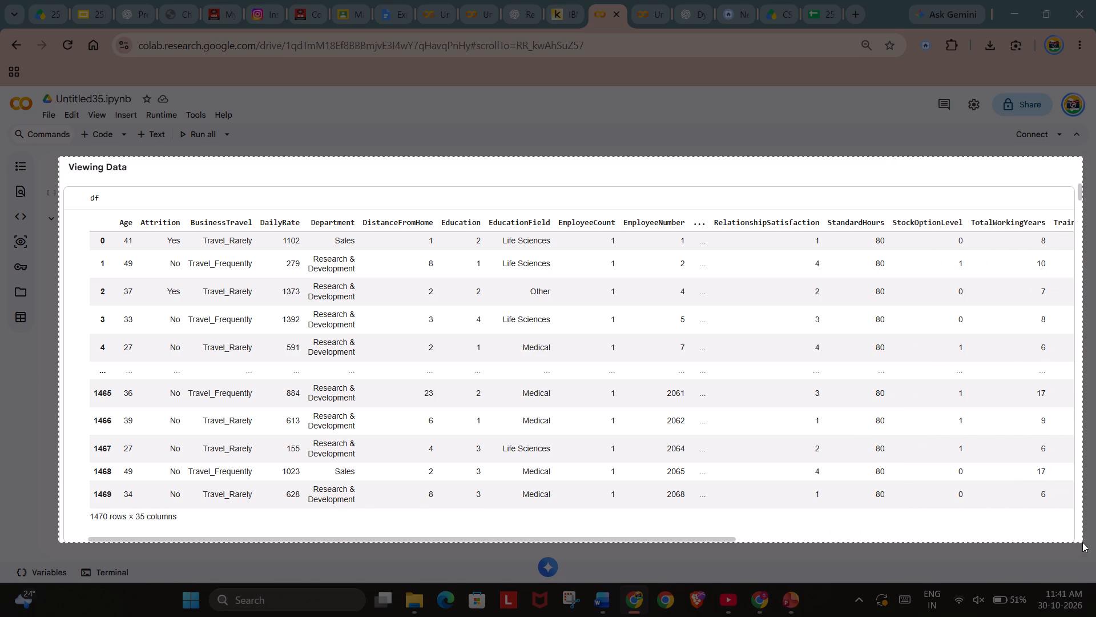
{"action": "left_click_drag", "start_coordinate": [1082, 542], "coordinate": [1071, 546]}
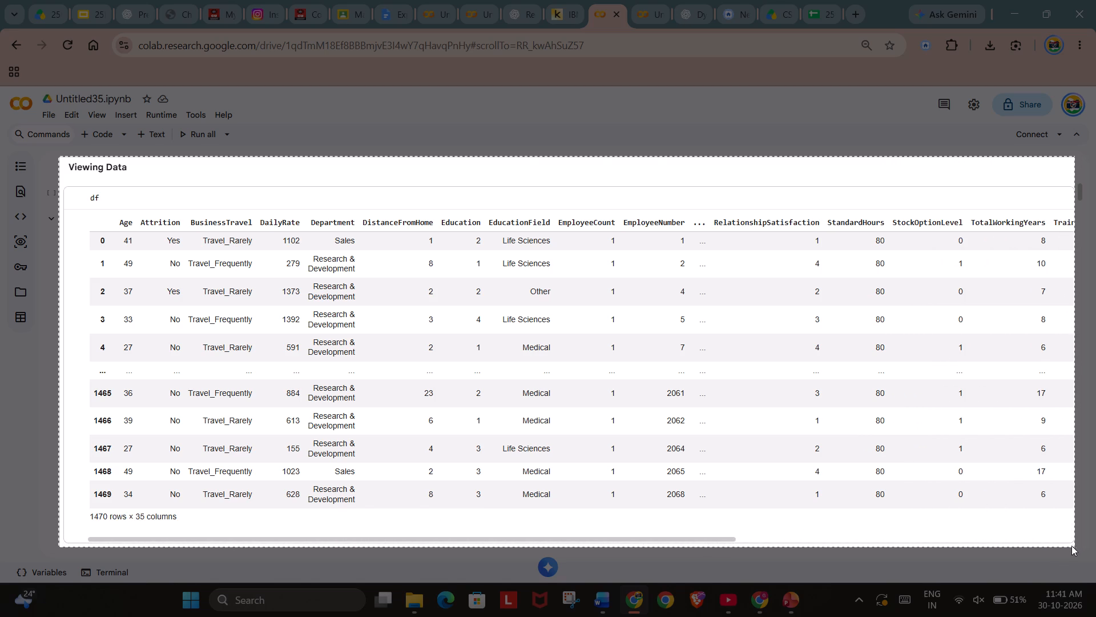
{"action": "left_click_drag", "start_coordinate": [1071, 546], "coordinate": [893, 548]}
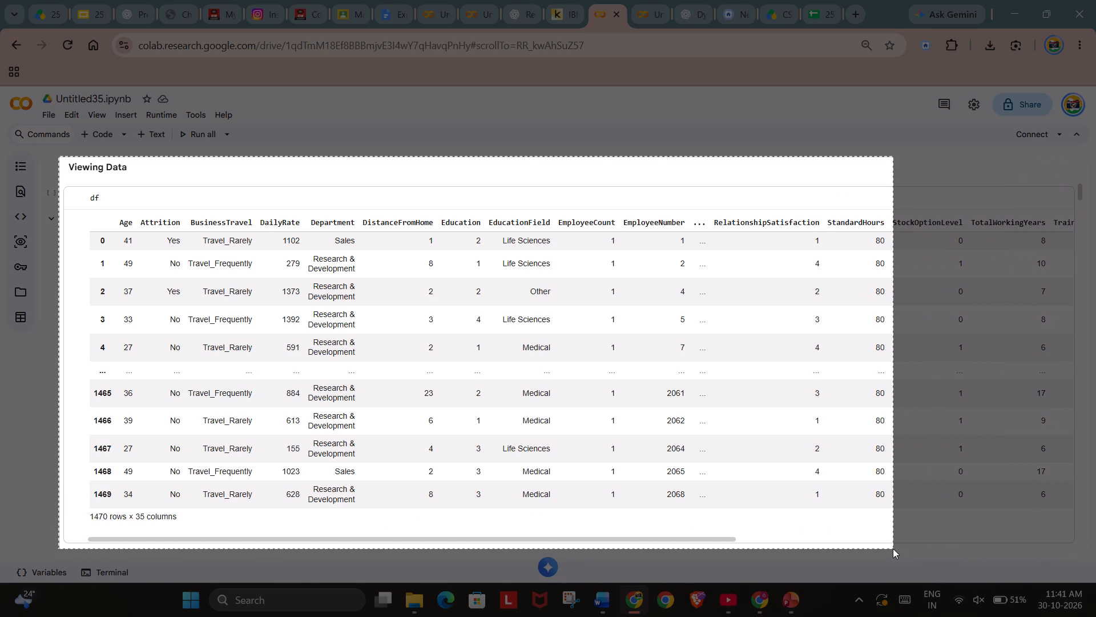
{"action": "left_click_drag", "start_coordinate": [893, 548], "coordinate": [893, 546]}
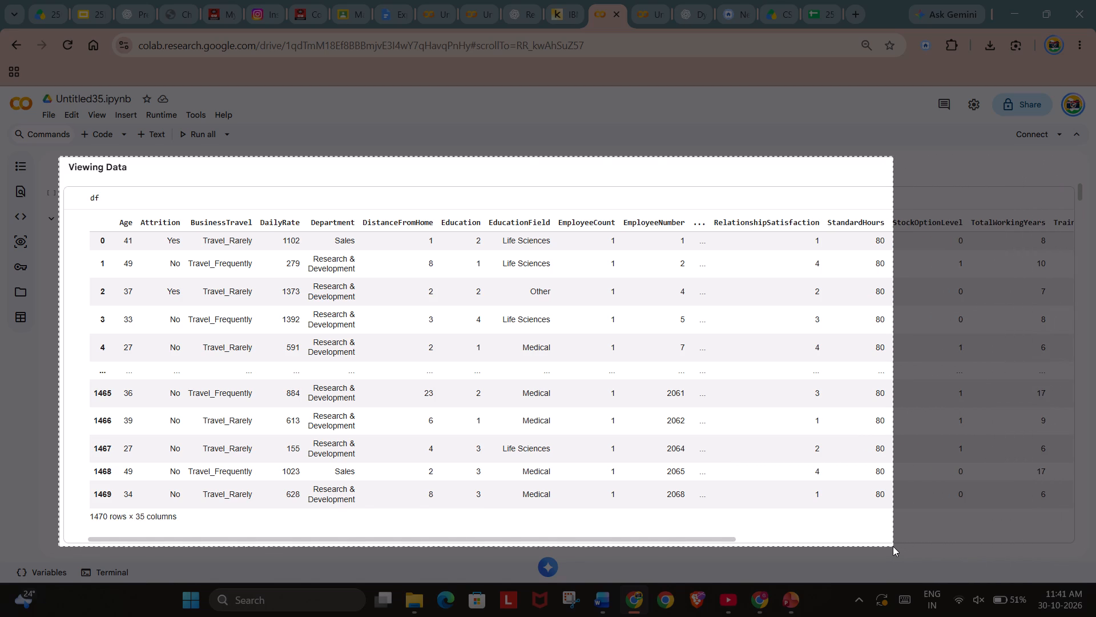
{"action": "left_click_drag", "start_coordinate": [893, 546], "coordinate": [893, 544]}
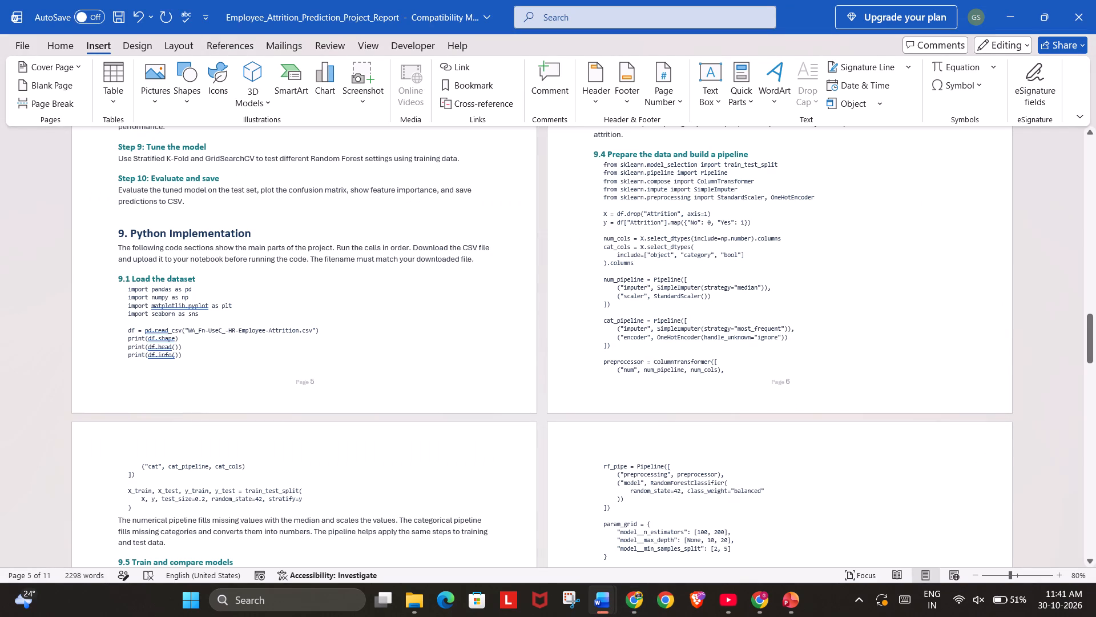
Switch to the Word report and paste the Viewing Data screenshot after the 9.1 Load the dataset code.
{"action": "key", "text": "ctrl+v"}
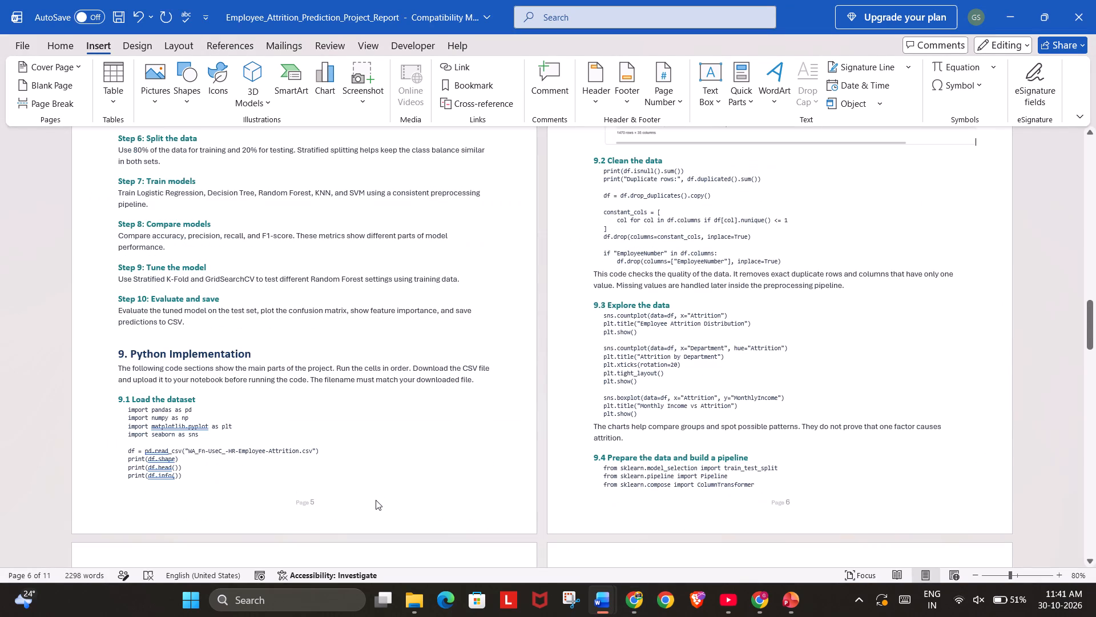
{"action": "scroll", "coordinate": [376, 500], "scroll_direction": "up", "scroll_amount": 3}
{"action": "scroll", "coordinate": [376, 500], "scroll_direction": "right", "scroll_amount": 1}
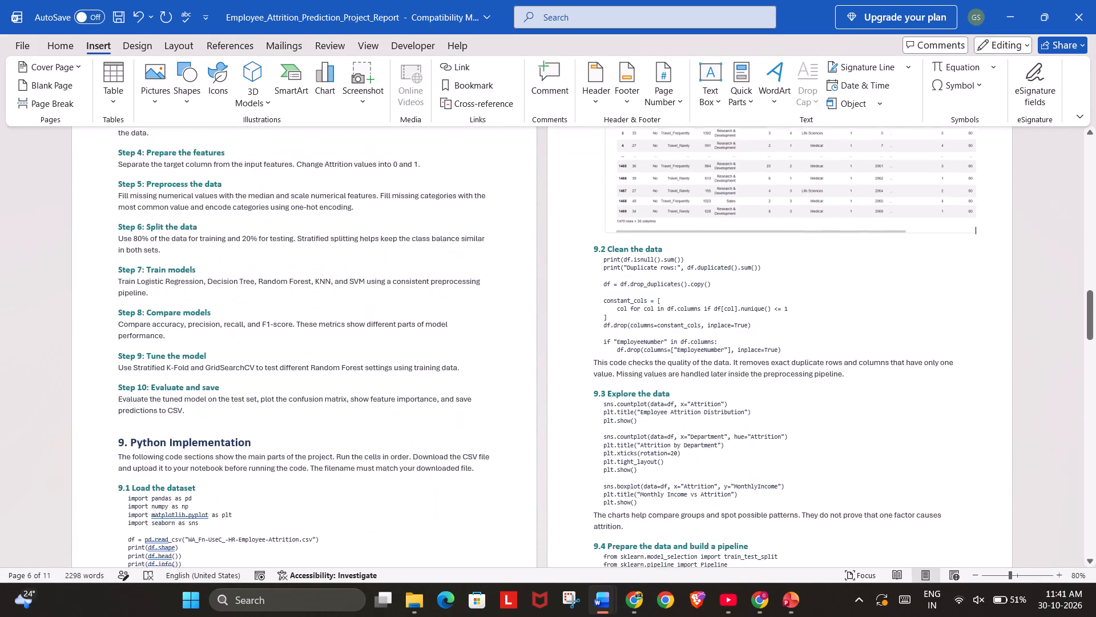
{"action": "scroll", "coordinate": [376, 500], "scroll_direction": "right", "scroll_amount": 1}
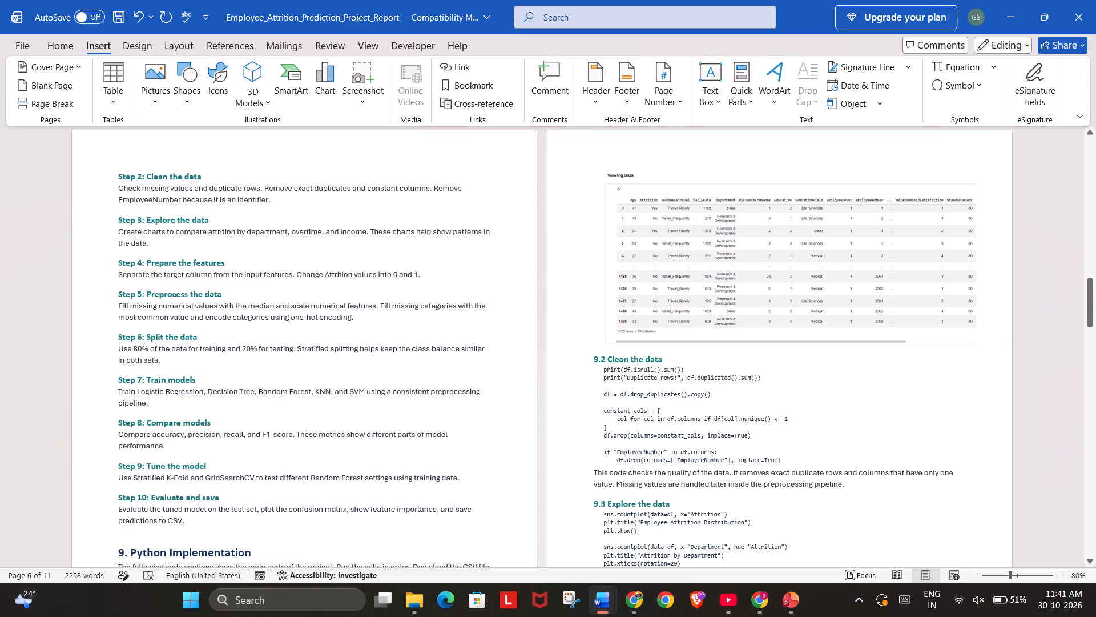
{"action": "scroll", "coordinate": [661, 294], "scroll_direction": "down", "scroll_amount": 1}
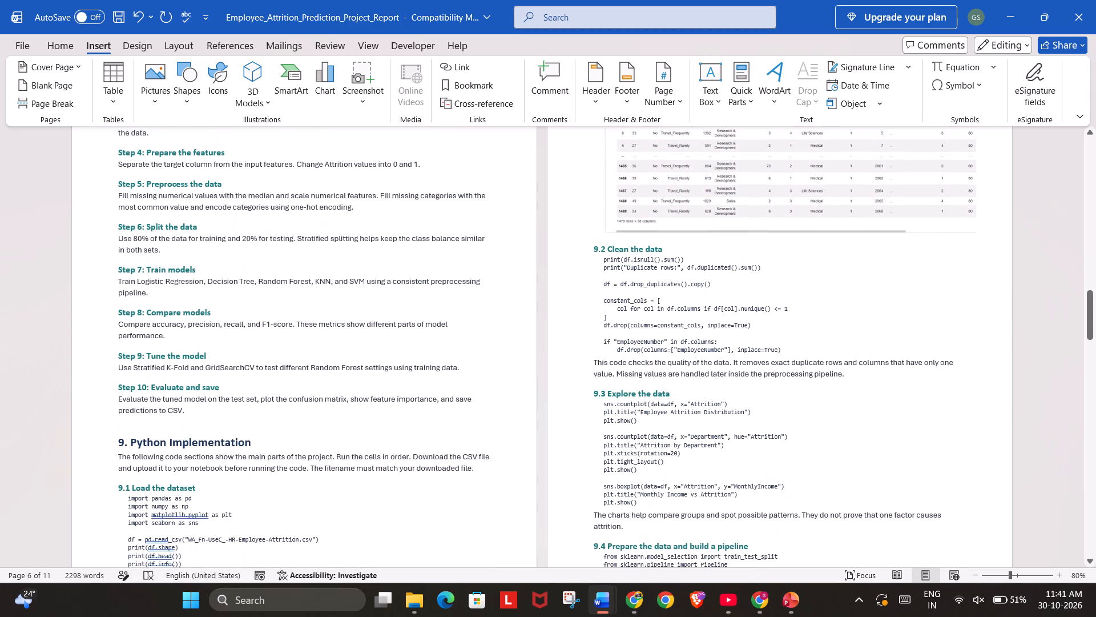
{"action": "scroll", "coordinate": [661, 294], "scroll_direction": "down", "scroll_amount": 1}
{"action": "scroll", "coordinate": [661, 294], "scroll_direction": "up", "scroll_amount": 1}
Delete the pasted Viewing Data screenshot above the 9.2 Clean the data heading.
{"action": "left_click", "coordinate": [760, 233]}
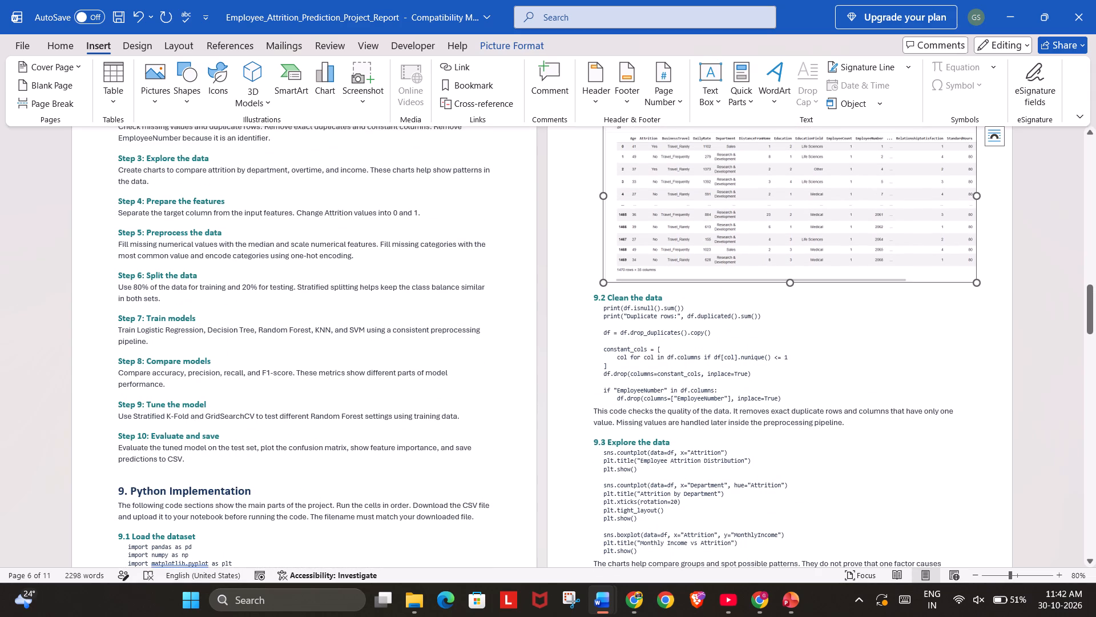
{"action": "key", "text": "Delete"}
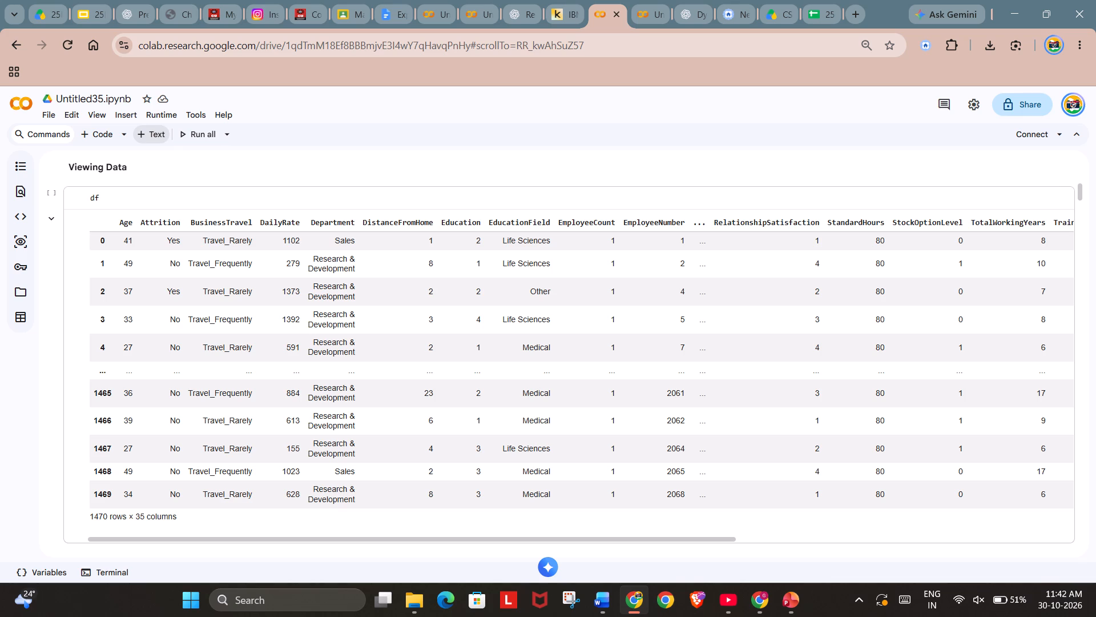
Return to the Colab notebook and change the bold Viewing Data heading above the df cell to Data Preview.
{"action": "left_click_drag", "start_coordinate": [107, 167], "coordinate": [30, 167]}
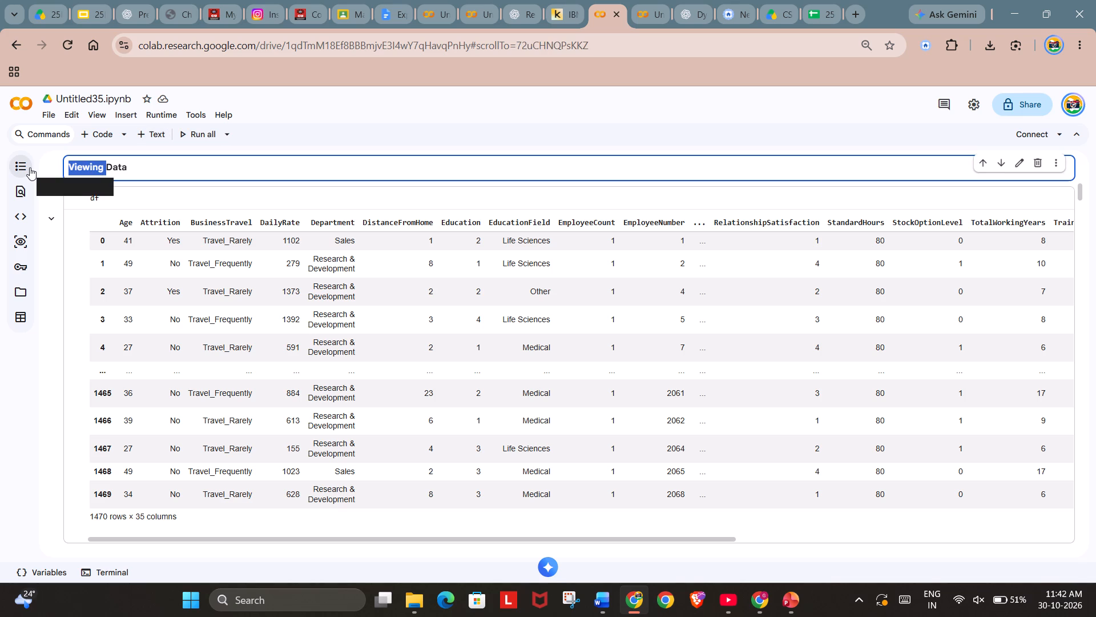
{"action": "key", "text": "BackSpace"}
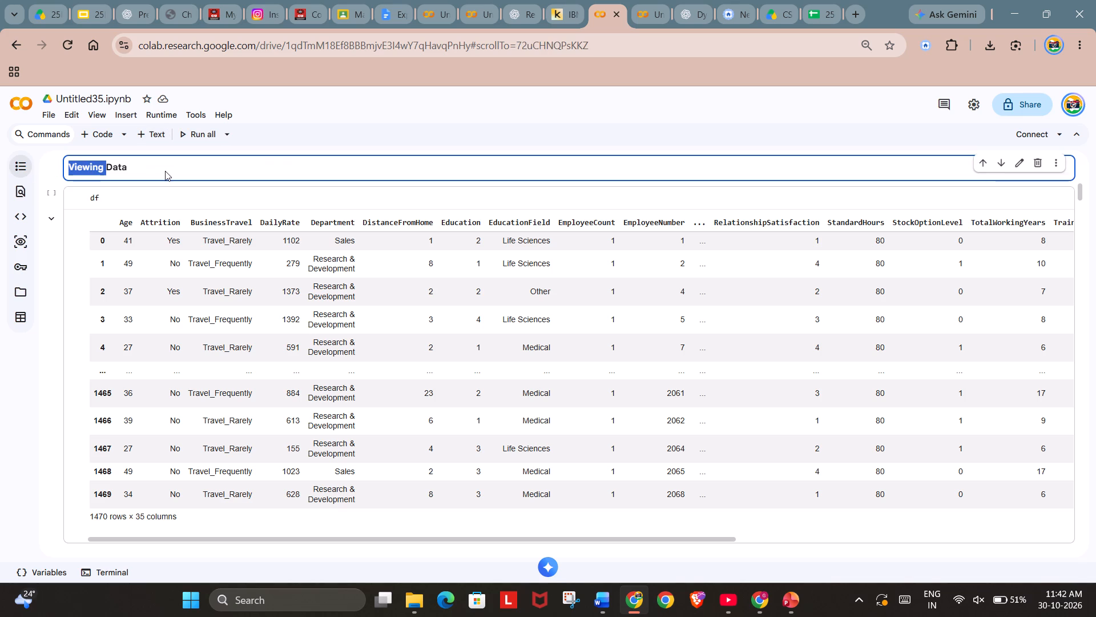
{"action": "double_click", "coordinate": [165, 171]}
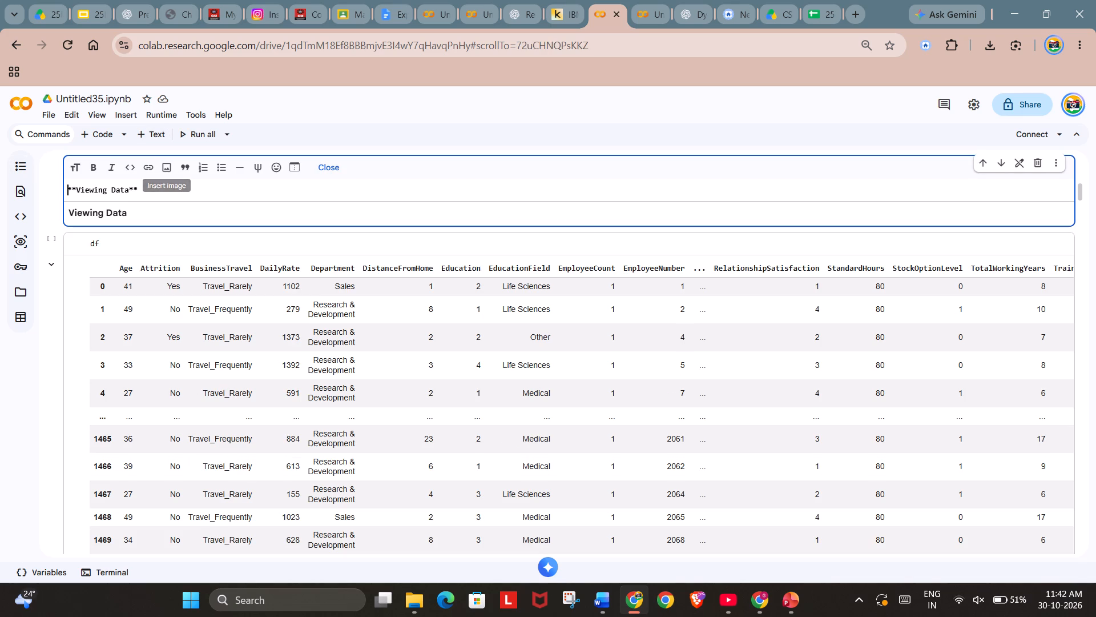
{"action": "left_click_drag", "start_coordinate": [110, 190], "coordinate": [78, 191]}
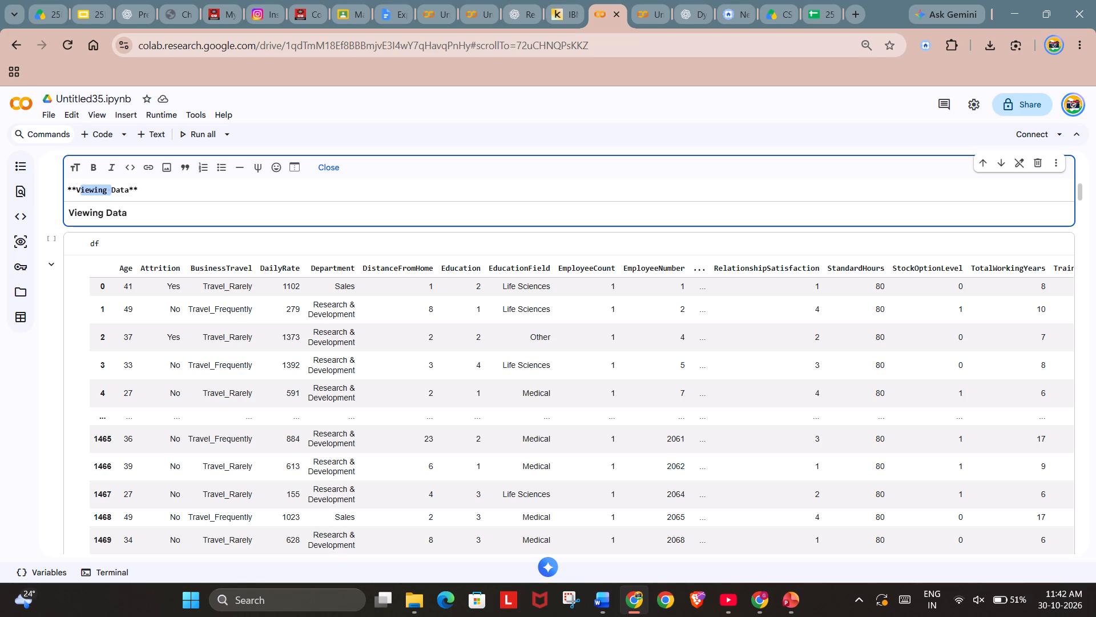
{"action": "key", "text": "BackSpace"}
{"action": "key", "text": "BackSpace"}
{"action": "key", "text": "Right"}
{"action": "key", "text": "Right"}
{"action": "key", "text": "Right"}
{"action": "key", "text": "Right"}
{"action": "key", "text": "Right"}
{"action": "key", "text": "Left"}
{"action": "key", "text": "space"}
{"action": "type", "text": "Previes"}
{"action": "key", "text": "BackSpace"}
{"action": "key", "text": "w"}
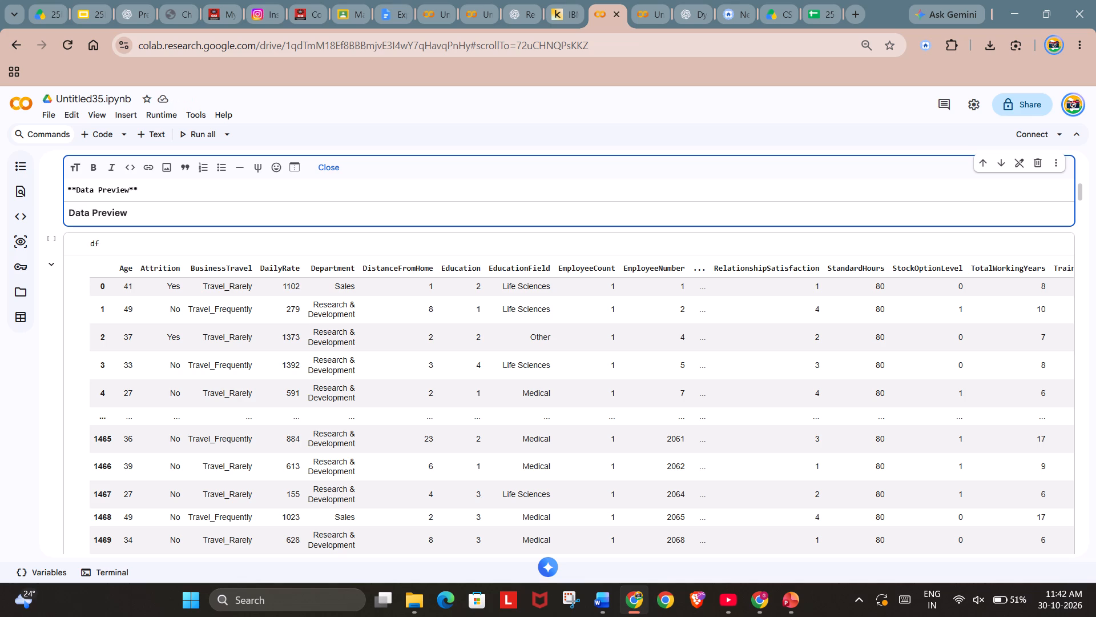
{"action": "key", "text": "shift+Return"}
Close the heading edit and capture the Data Preview df output, from the heading through the StandardHours column and the row count line.
{"action": "scroll", "coordinate": [78, 191], "scroll_direction": "up", "scroll_amount": 1}
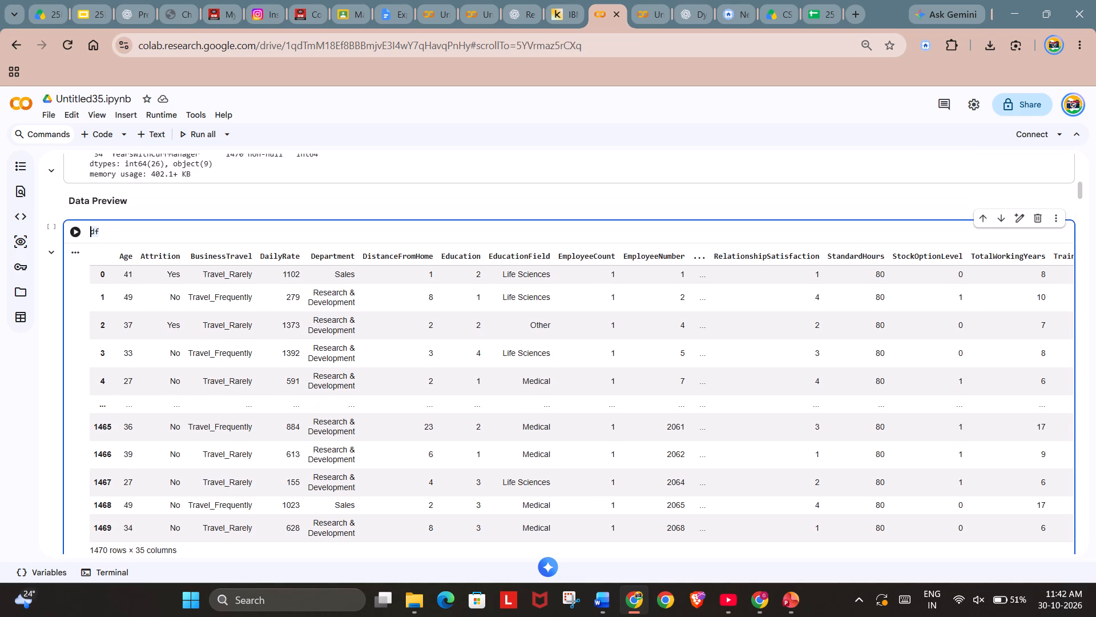
{"action": "scroll", "coordinate": [78, 191], "scroll_direction": "up", "scroll_amount": 1}
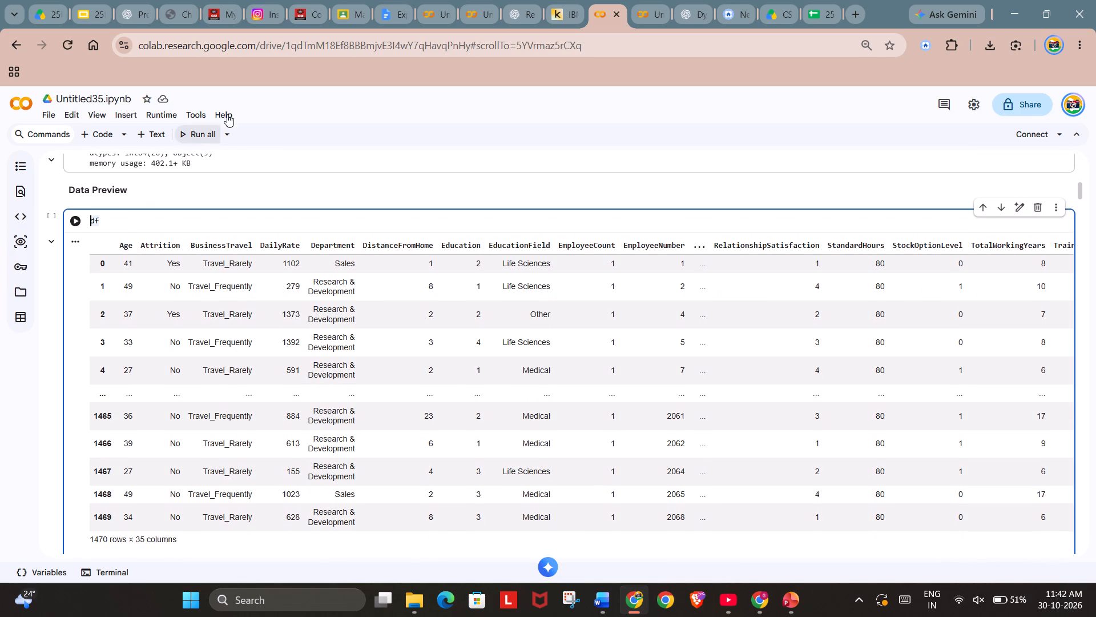
{"action": "left_click", "coordinate": [229, 163]}
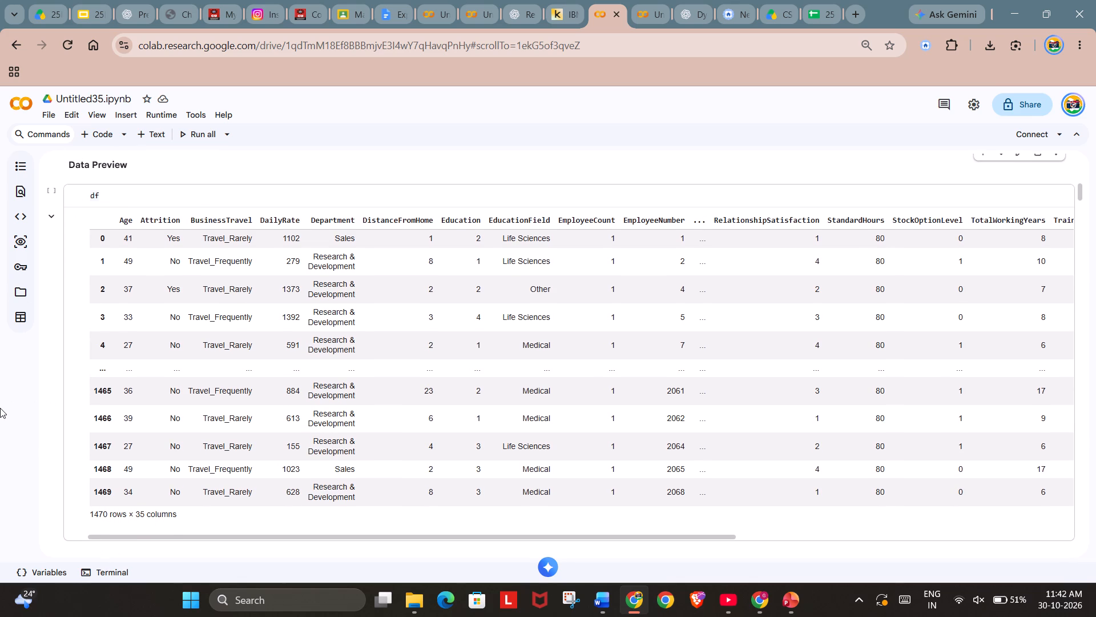
{"action": "key", "text": "Print"}
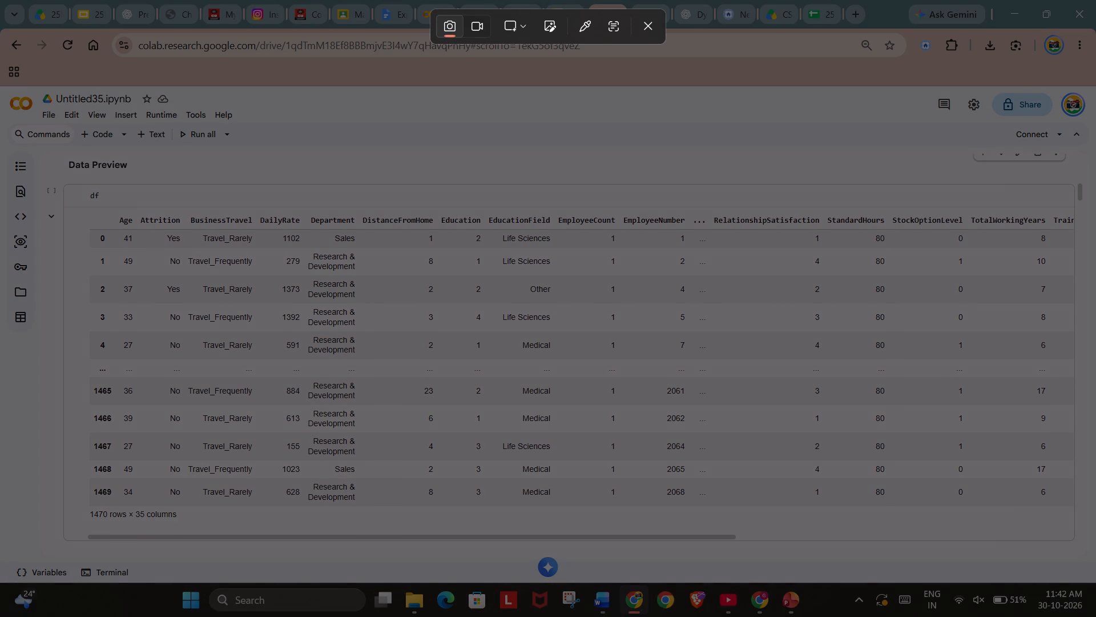
{"action": "left_click_drag", "start_coordinate": [63, 156], "coordinate": [798, 542]}
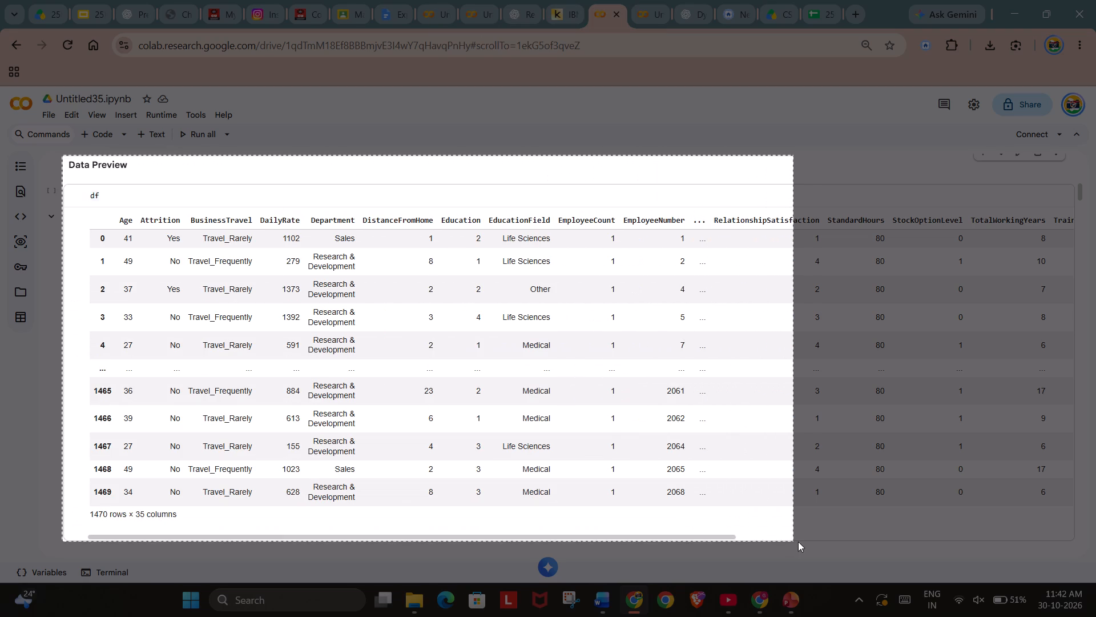
{"action": "left_click_drag", "start_coordinate": [798, 542], "coordinate": [894, 524]}
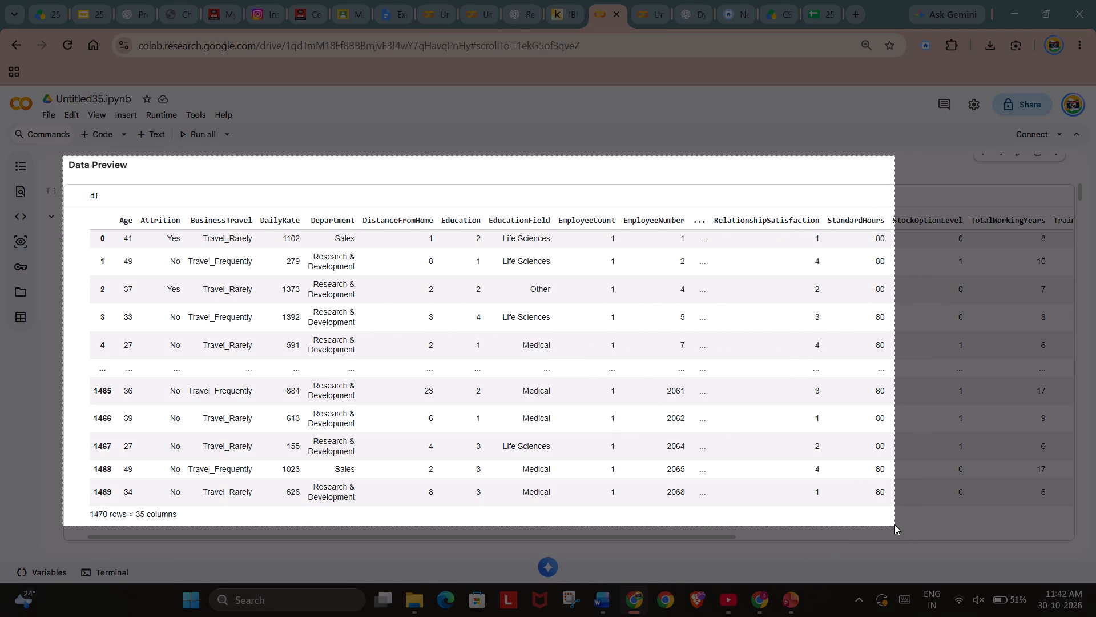
{"action": "left_click_drag", "start_coordinate": [894, 524], "coordinate": [890, 527]}
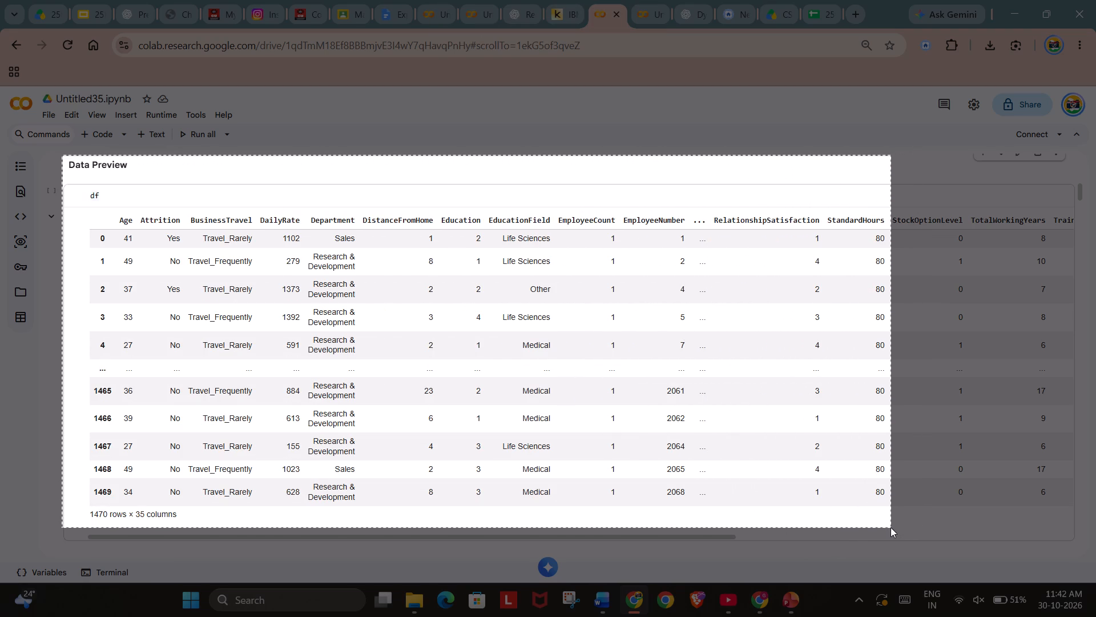
{"action": "left_click_drag", "start_coordinate": [890, 527], "coordinate": [890, 528]}
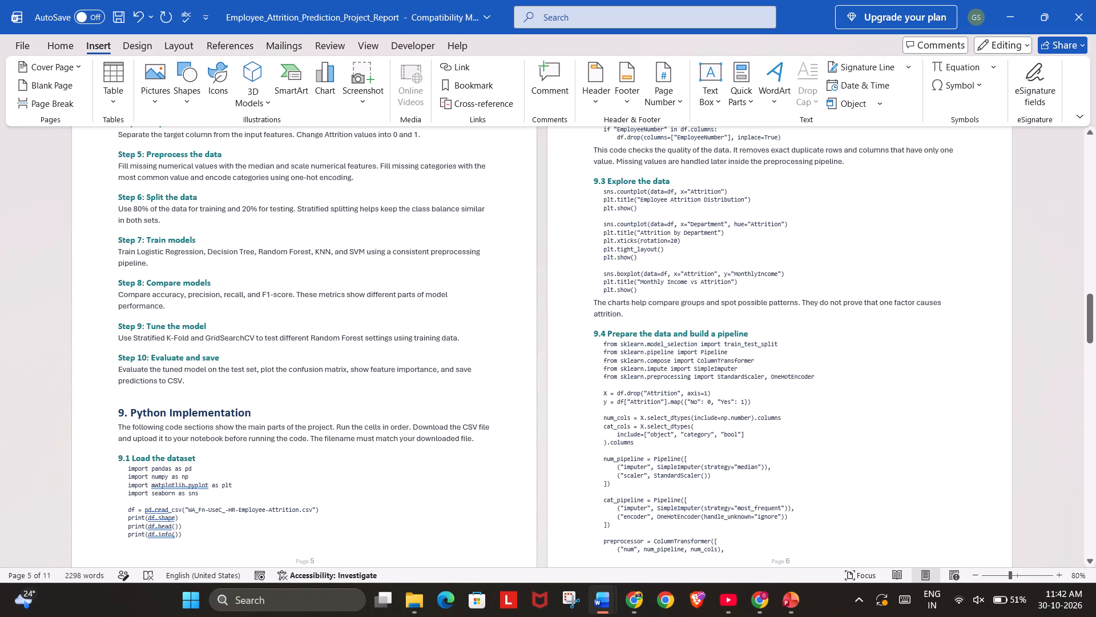
Switch to the Word report and paste the Data Preview screenshot above the 9.2 Clean the data heading.
{"action": "key", "text": "ctrl+v"}
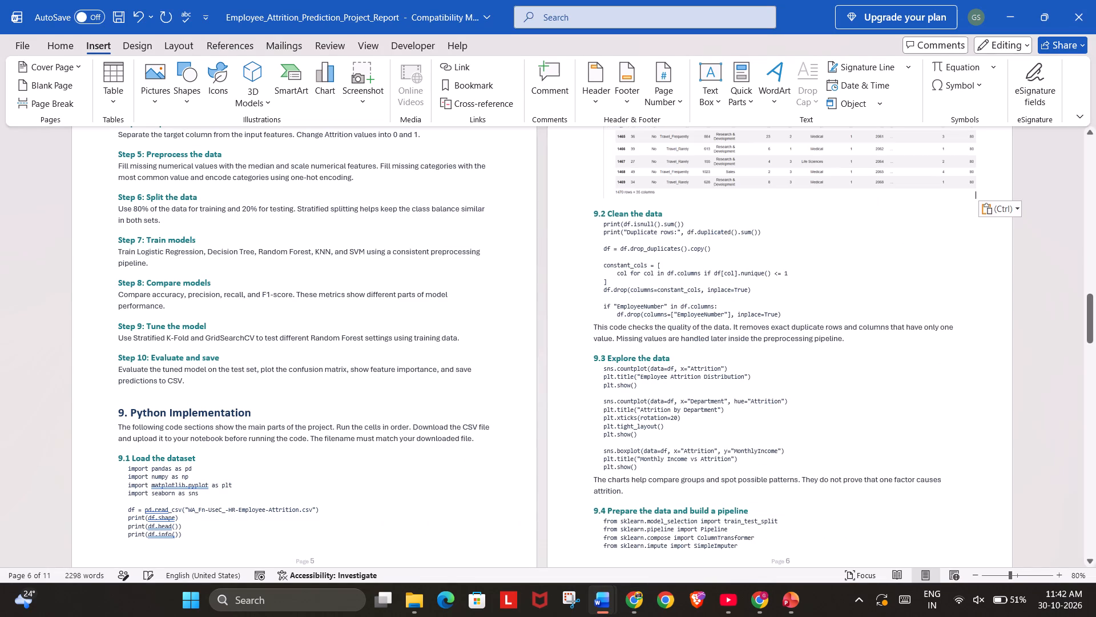
{"action": "scroll", "coordinate": [567, 337], "scroll_direction": "up", "scroll_amount": 2}
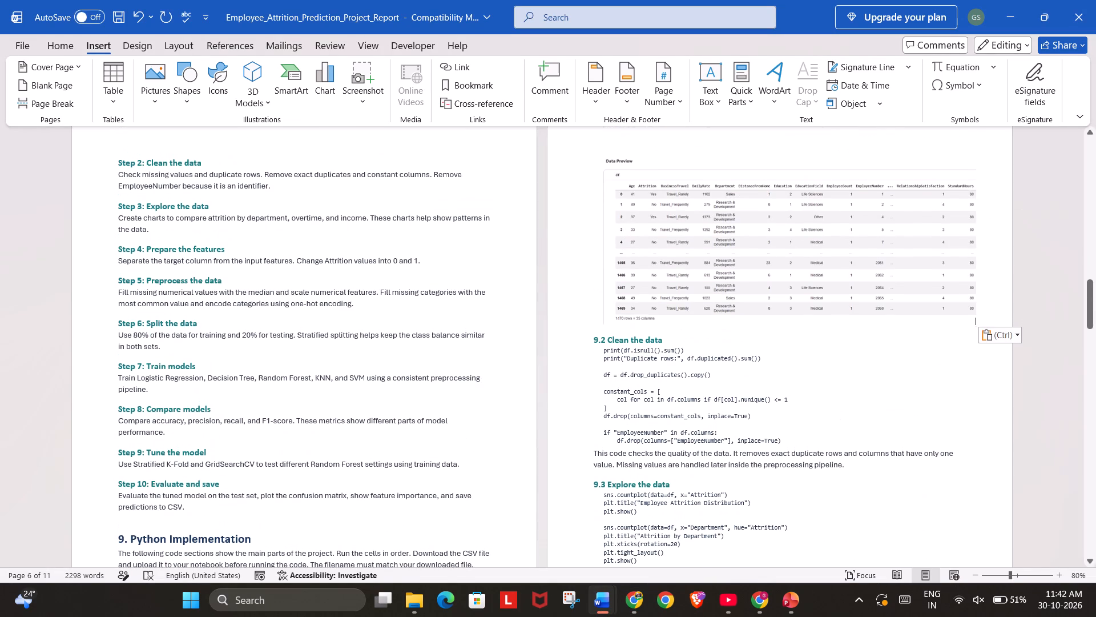
{"action": "scroll", "coordinate": [689, 356], "scroll_direction": "down", "scroll_amount": 1}
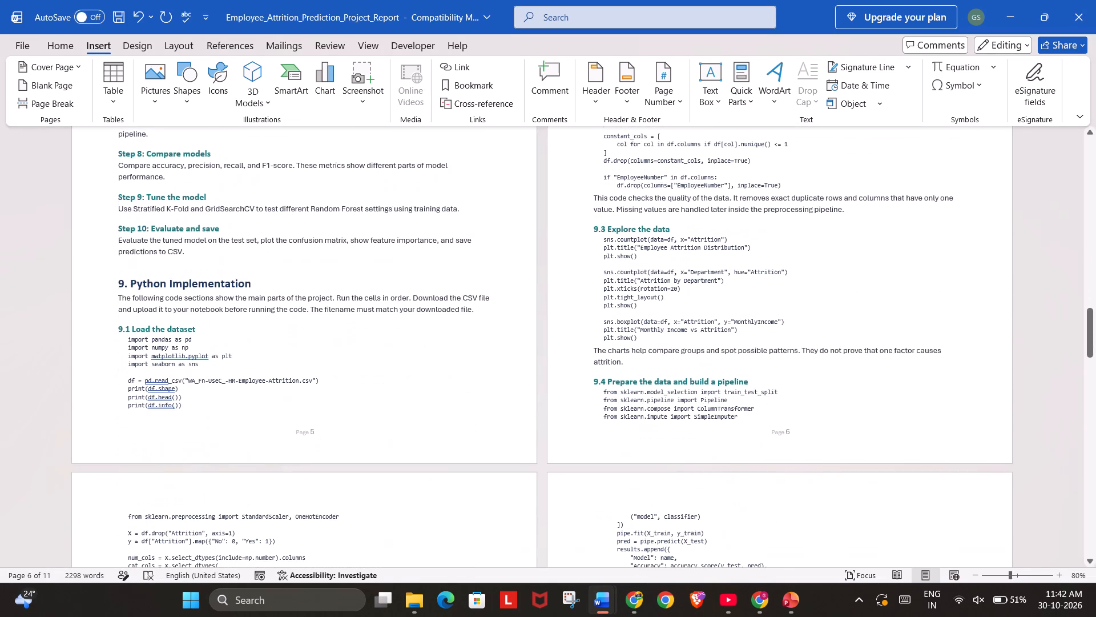
{"action": "scroll", "coordinate": [689, 356], "scroll_direction": "down", "scroll_amount": 1}
Return to the Colab notebook and capture the Employee Attrition Distribution chart from the Exploratory Data Analysis output, including its title and axis labels.
{"action": "scroll", "coordinate": [689, 356], "scroll_direction": "down", "scroll_amount": 3}
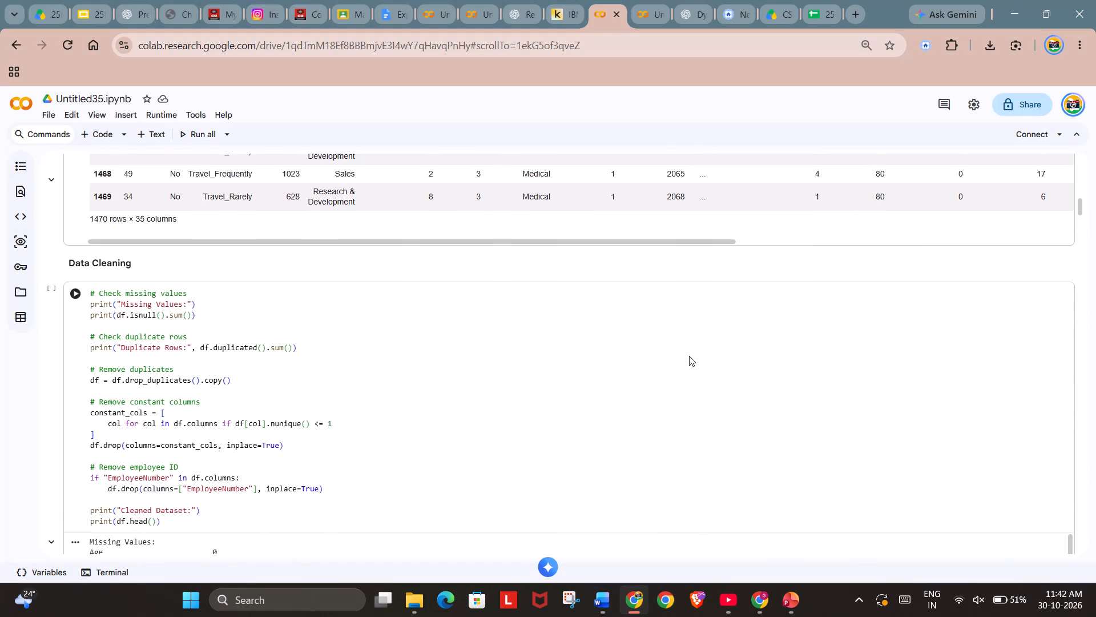
{"action": "scroll", "coordinate": [689, 356], "scroll_direction": "down", "scroll_amount": 6}
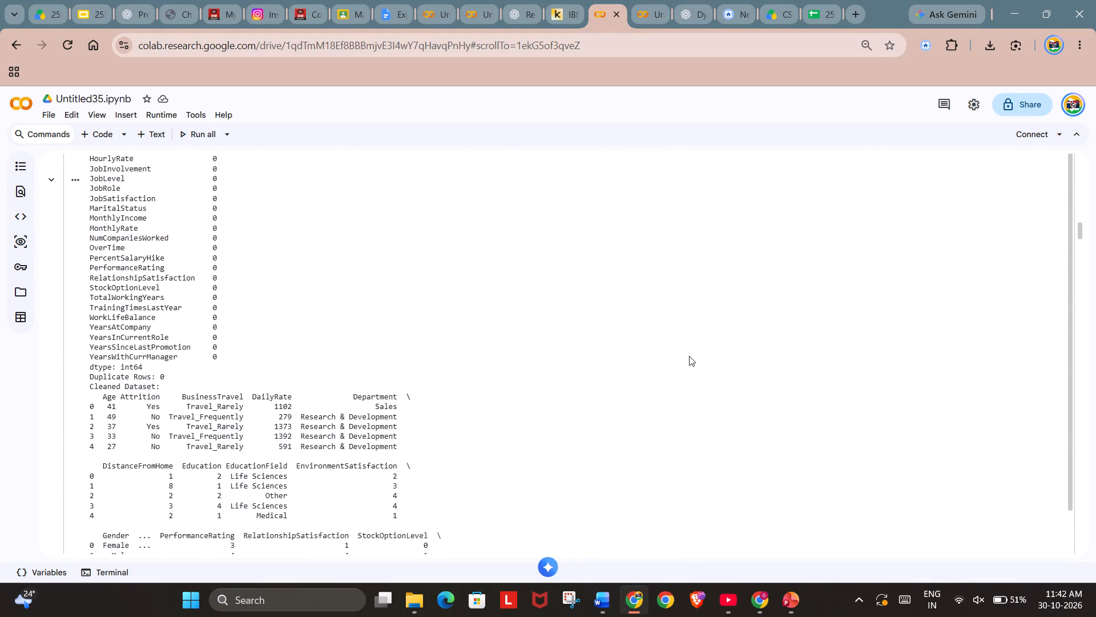
{"action": "scroll", "coordinate": [689, 356], "scroll_direction": "down", "scroll_amount": 2}
{"action": "scroll", "coordinate": [689, 356], "scroll_direction": "up", "scroll_amount": 1}
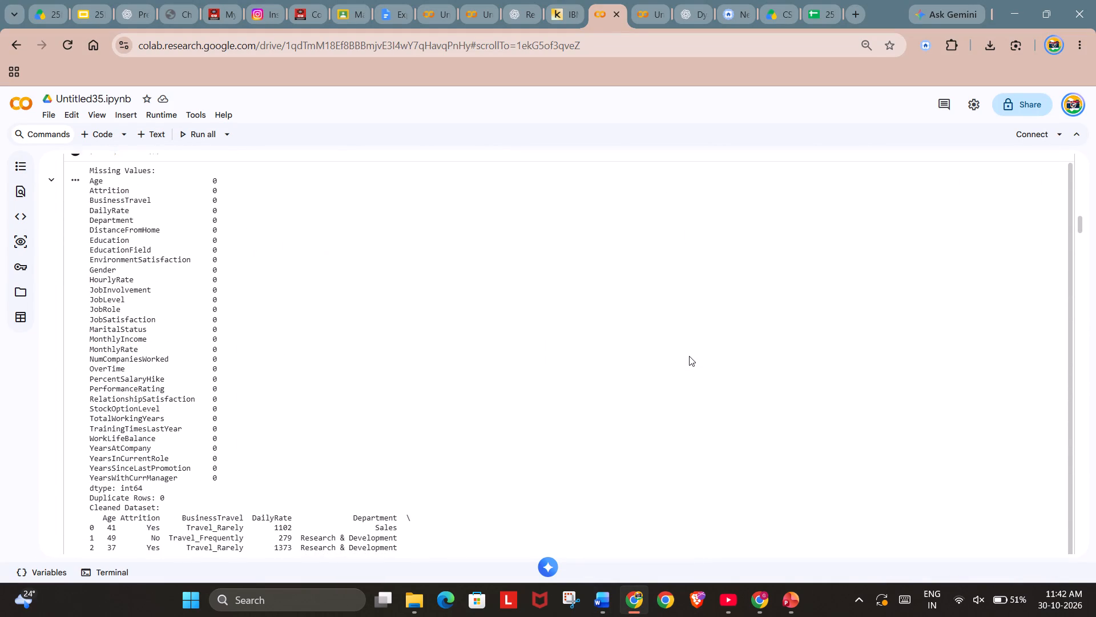
{"action": "scroll", "coordinate": [689, 356], "scroll_direction": "up", "scroll_amount": 1}
{"action": "scroll", "coordinate": [689, 356], "scroll_direction": "down", "scroll_amount": 1}
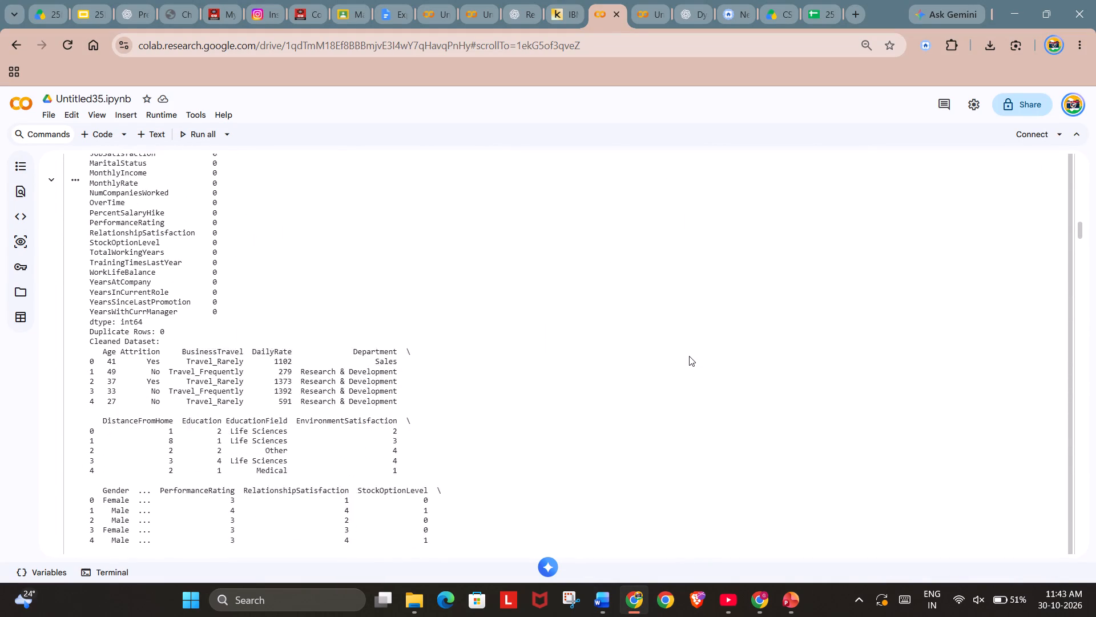
{"action": "scroll", "coordinate": [689, 356], "scroll_direction": "down", "scroll_amount": 5}
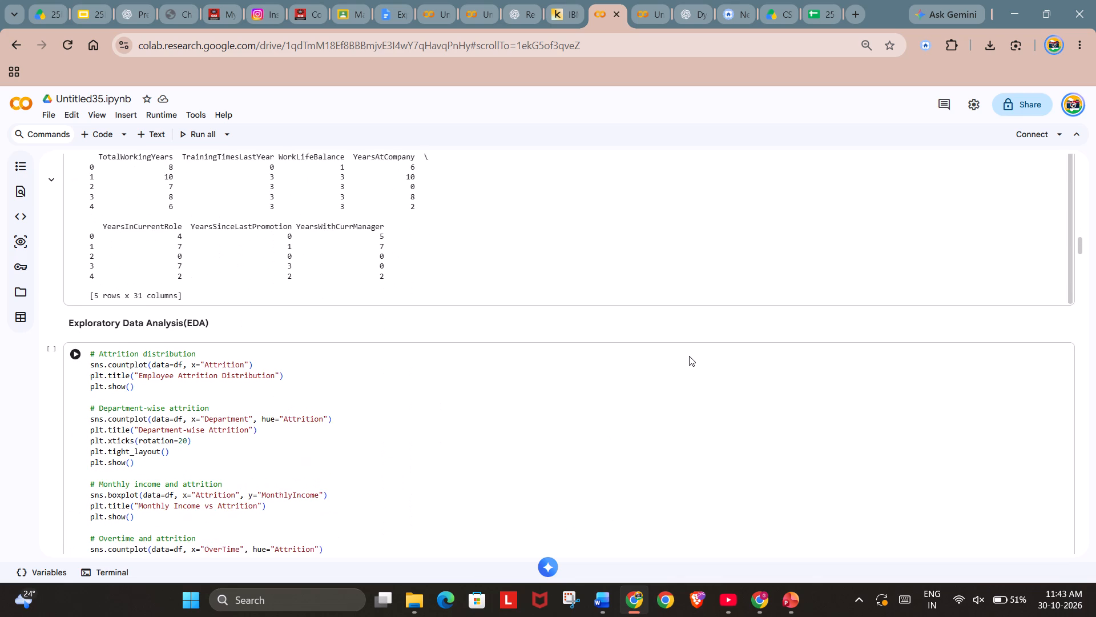
{"action": "scroll", "coordinate": [689, 356], "scroll_direction": "down", "scroll_amount": 5}
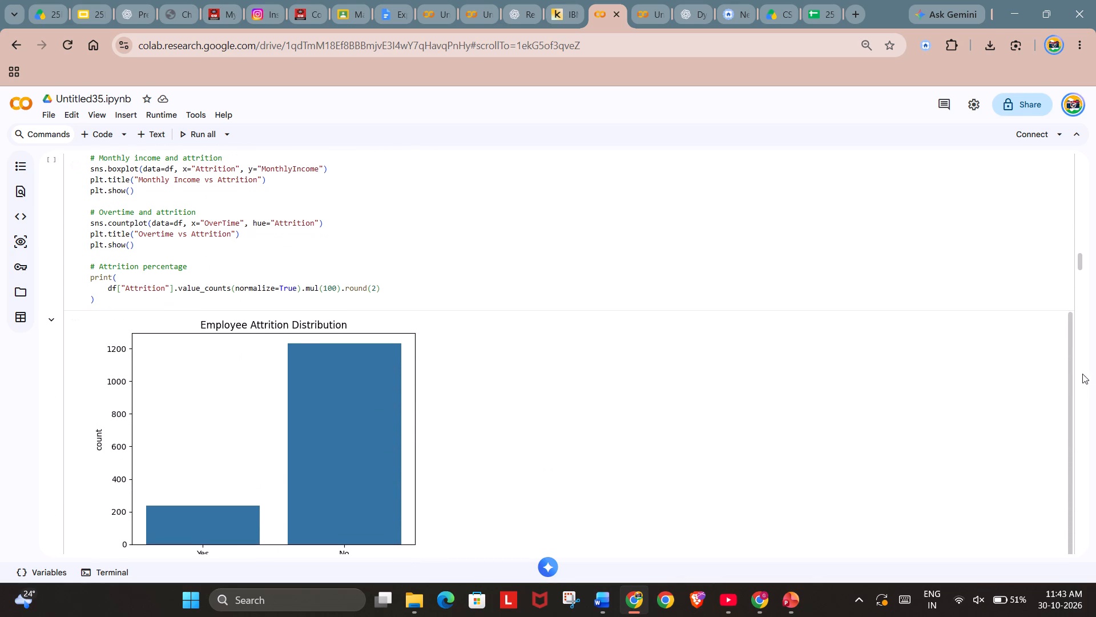
{"action": "scroll", "coordinate": [1078, 368], "scroll_direction": "down", "scroll_amount": 2}
{"action": "scroll", "coordinate": [937, 418], "scroll_direction": "up", "scroll_amount": 1}
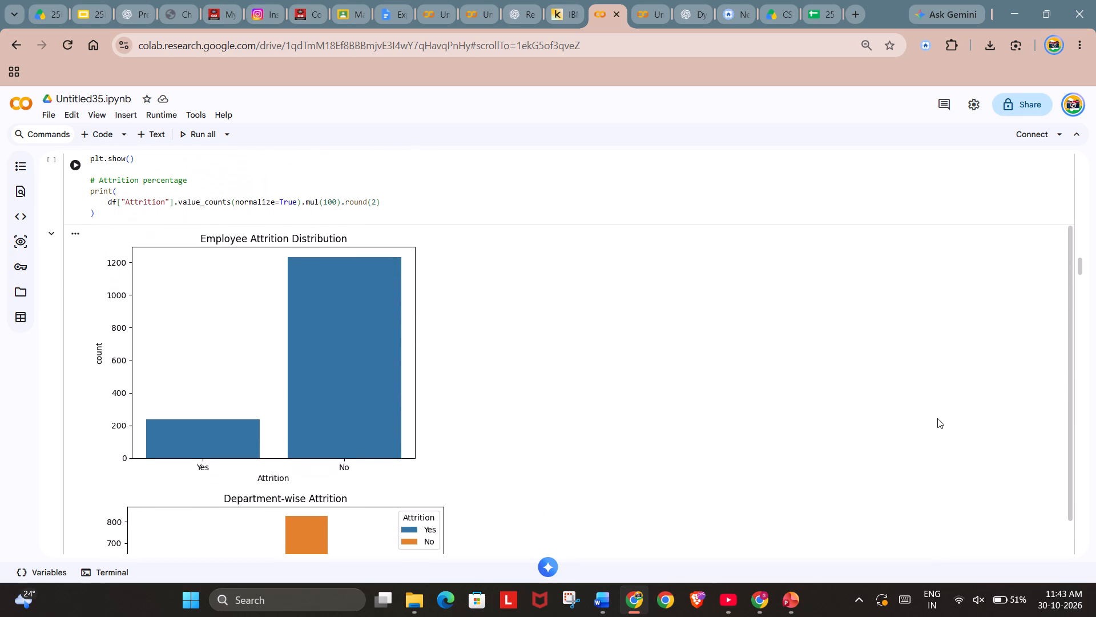
{"action": "scroll", "coordinate": [937, 418], "scroll_direction": "up", "scroll_amount": 1}
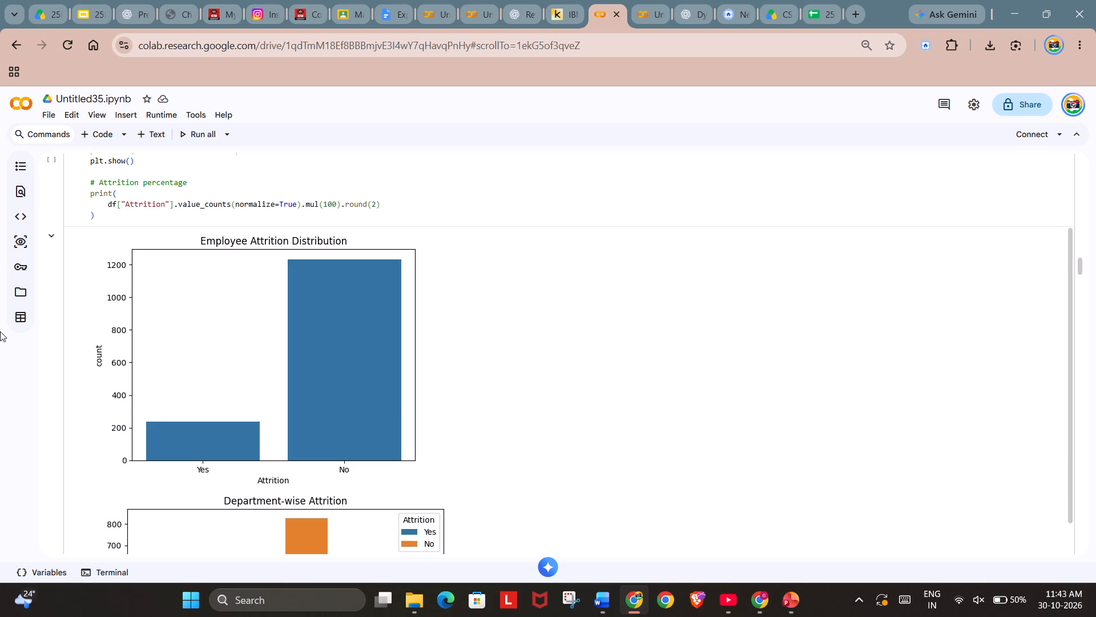
{"action": "key", "text": "Print"}
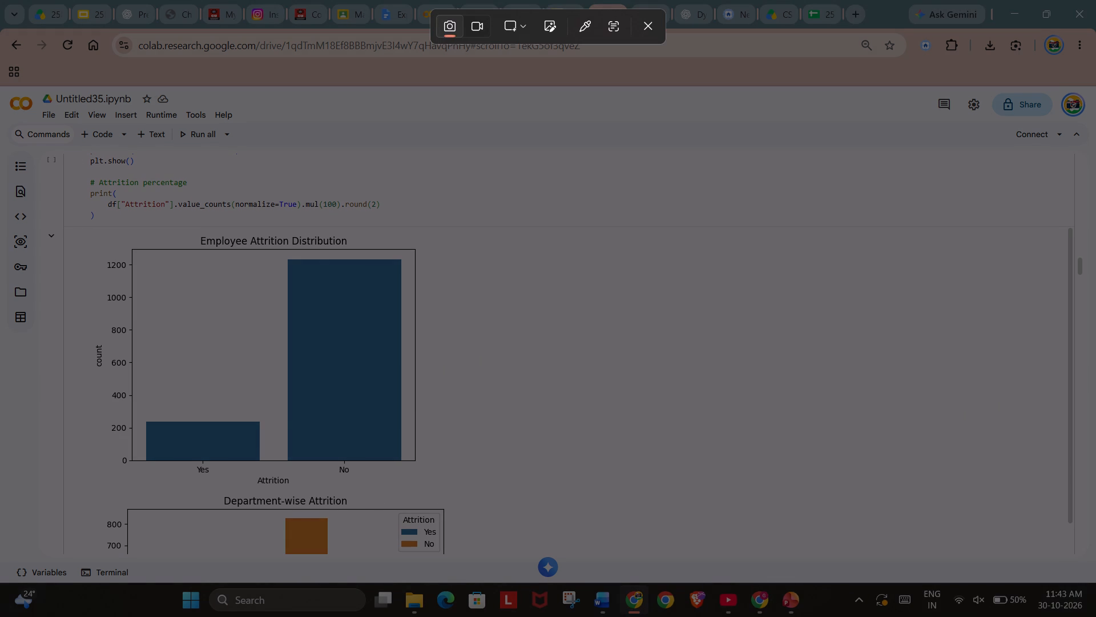
{"action": "left_click_drag", "start_coordinate": [435, 234], "coordinate": [83, 479]}
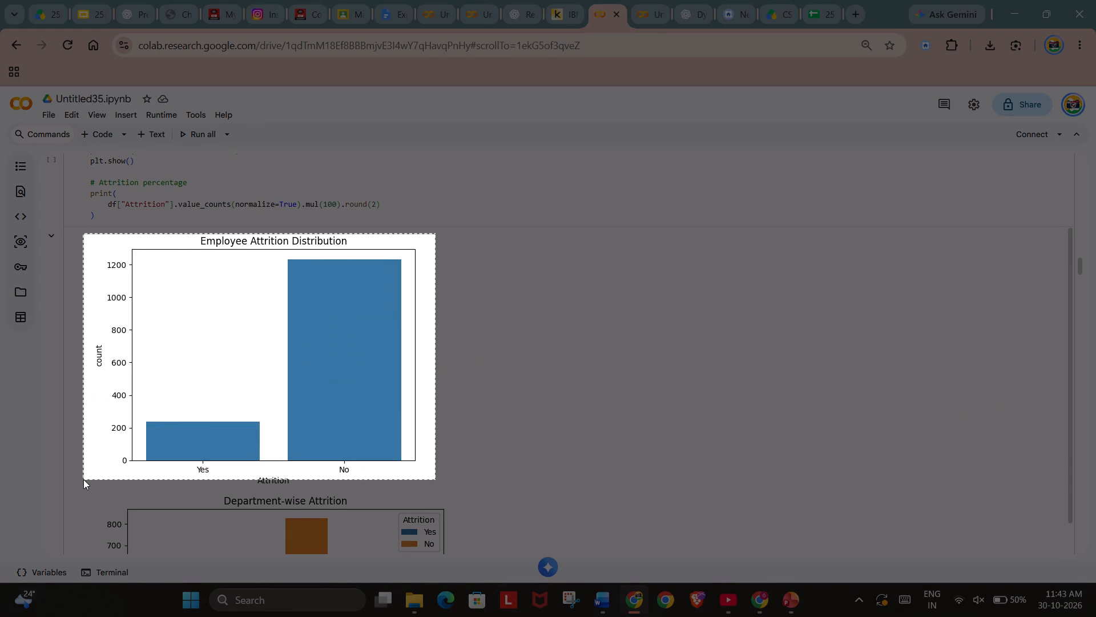
{"action": "left_click_drag", "start_coordinate": [83, 479], "coordinate": [86, 486]}
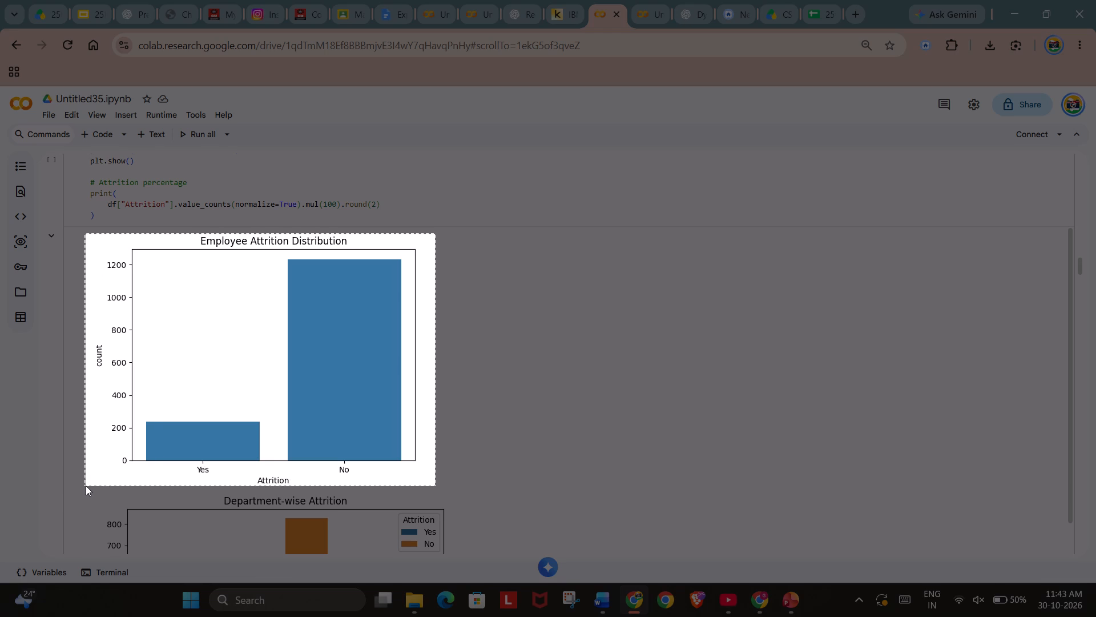
{"action": "left_click_drag", "start_coordinate": [86, 486], "coordinate": [85, 488]}
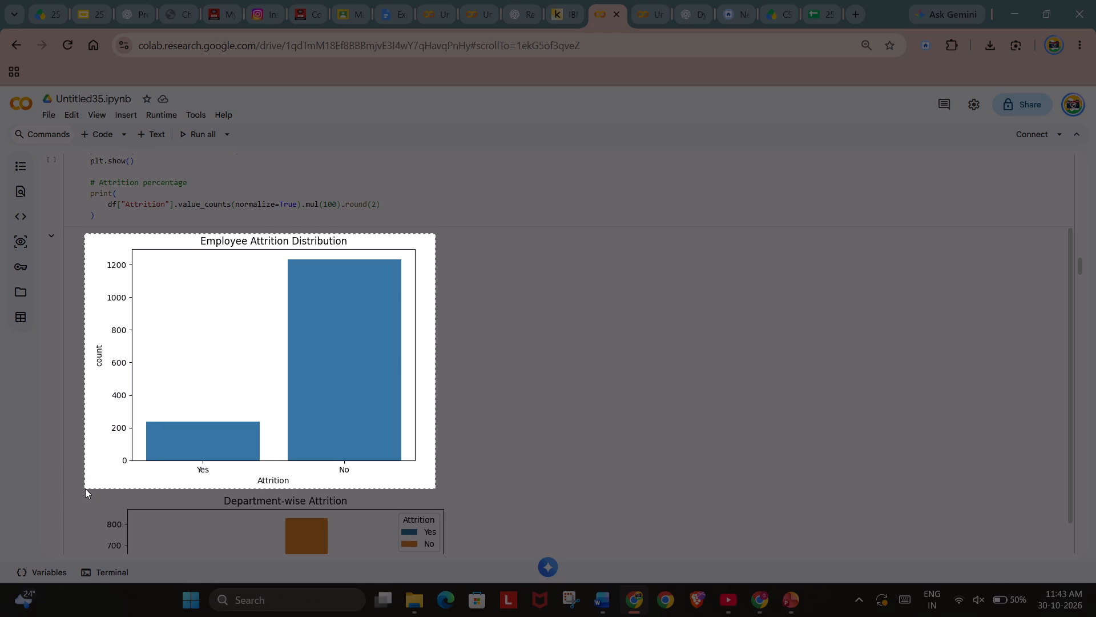
{"action": "left_click_drag", "start_coordinate": [85, 488], "coordinate": [83, 489]}
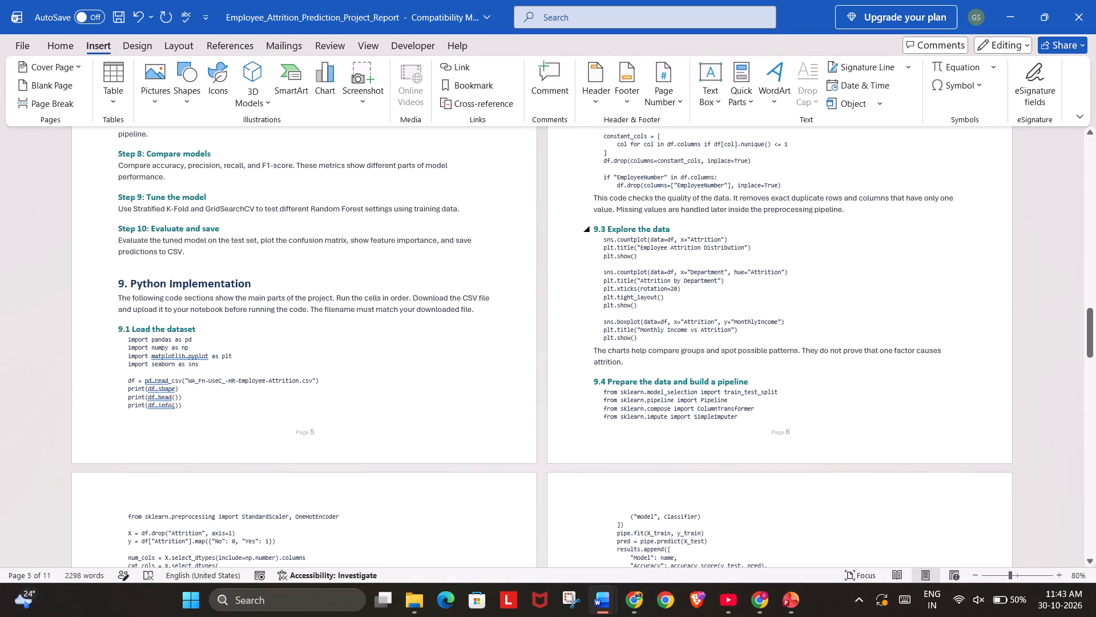
In the Word report, add an empty line between the closing paragraph of 9.3 and the 9.4 heading.
{"action": "left_click", "coordinate": [639, 368]}
{"action": "key", "text": "Return"}
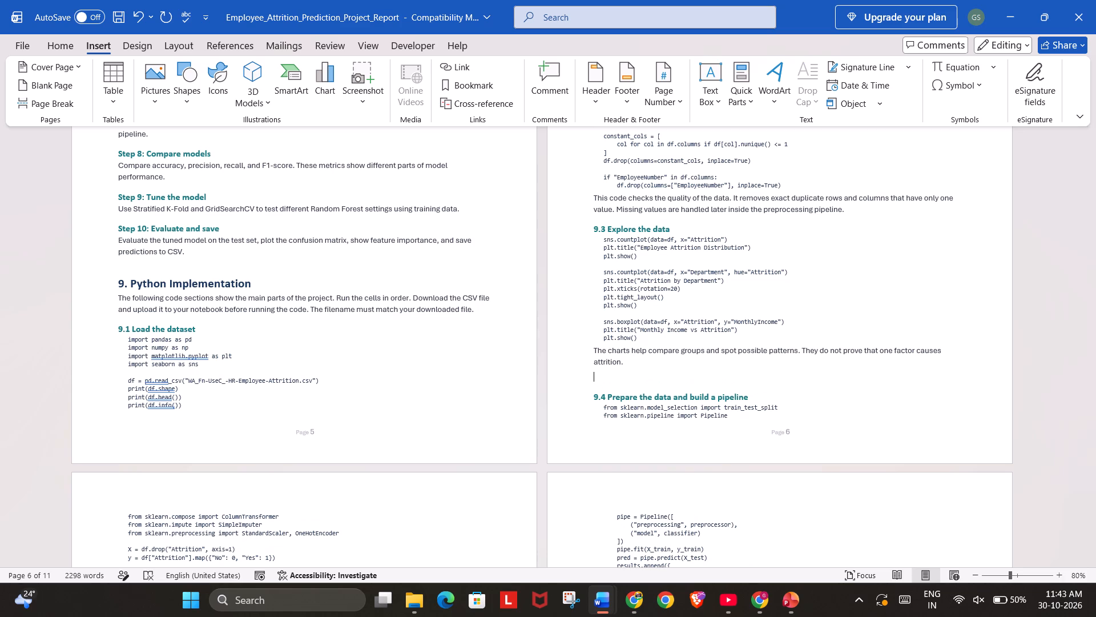
Paste the Employee Attrition Distribution chart on a new line after the first countplot code block under 9.3 Explore the data.
{"action": "left_click", "coordinate": [668, 257]}
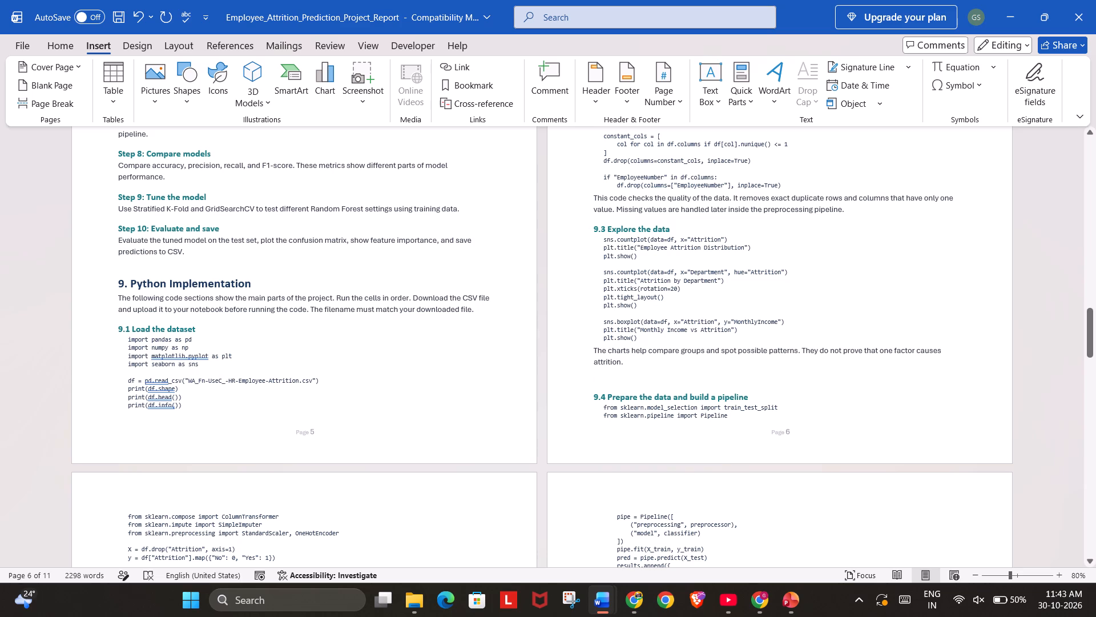
{"action": "key", "text": "Return"}
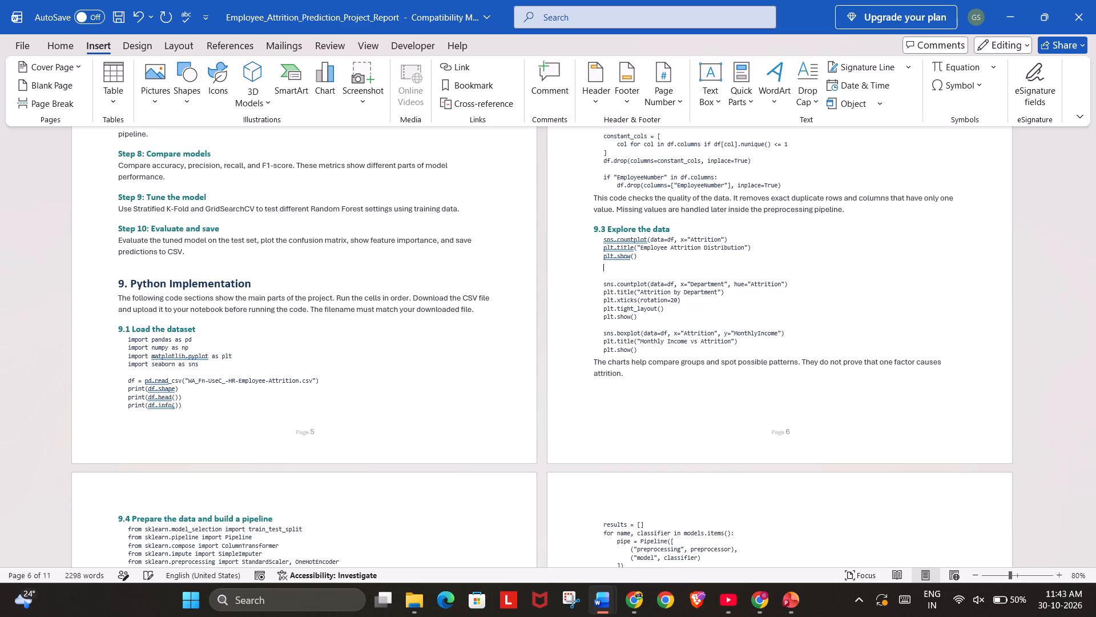
{"action": "key", "text": "ctrl+v"}
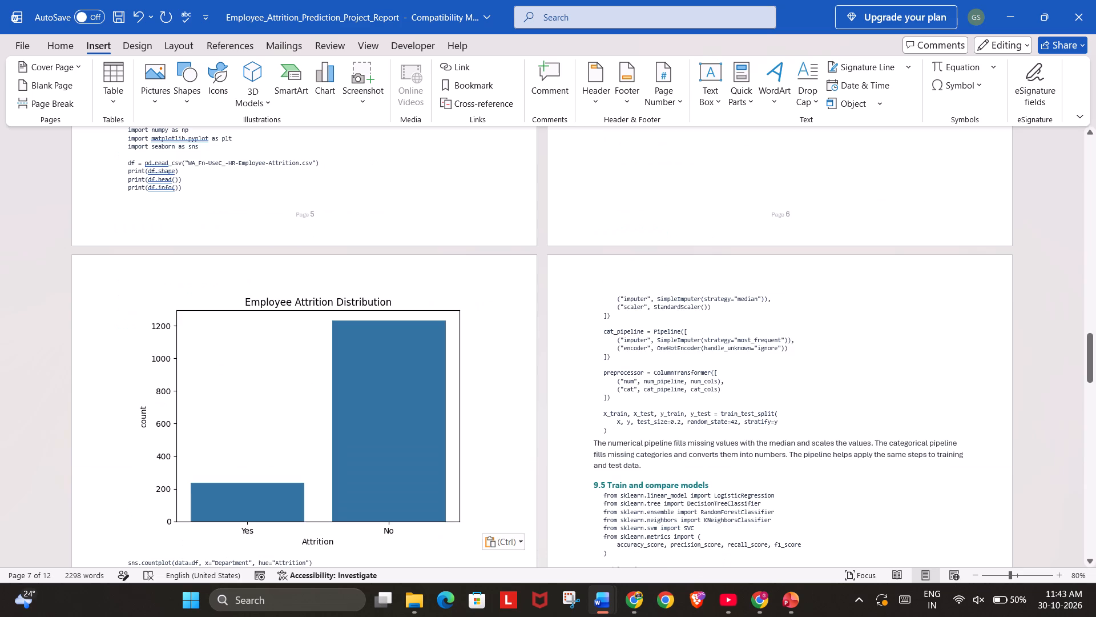
Shrink the pasted Employee Attrition Distribution chart proportionally until it fits directly beneath its code on page 6, and deselect it.
{"action": "left_click", "coordinate": [397, 478]}
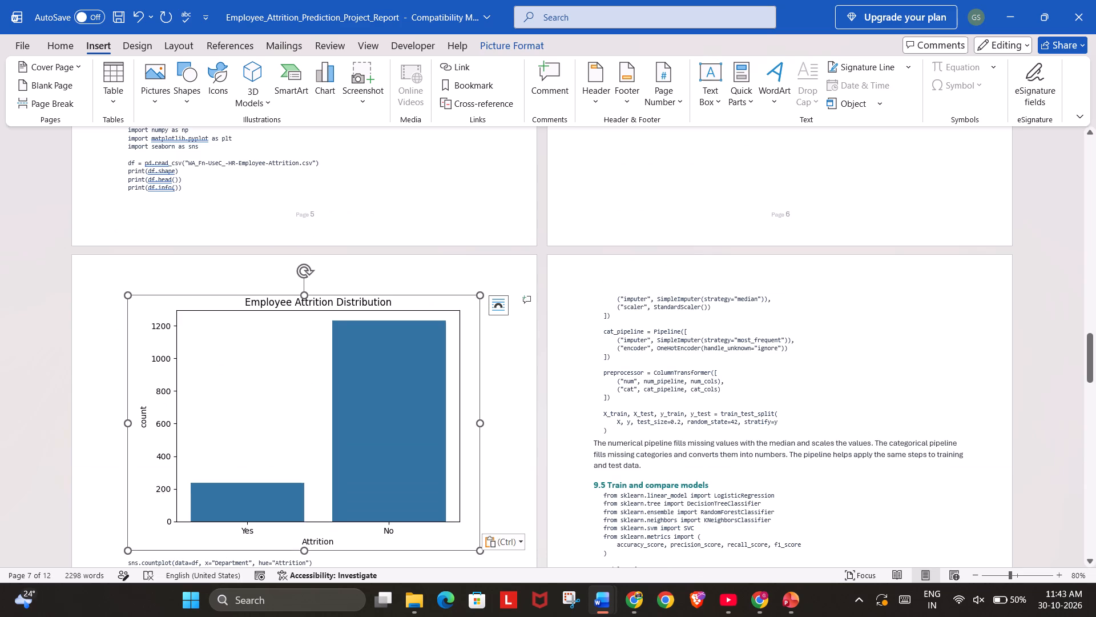
{"action": "left_click_drag", "start_coordinate": [477, 551], "coordinate": [381, 471]}
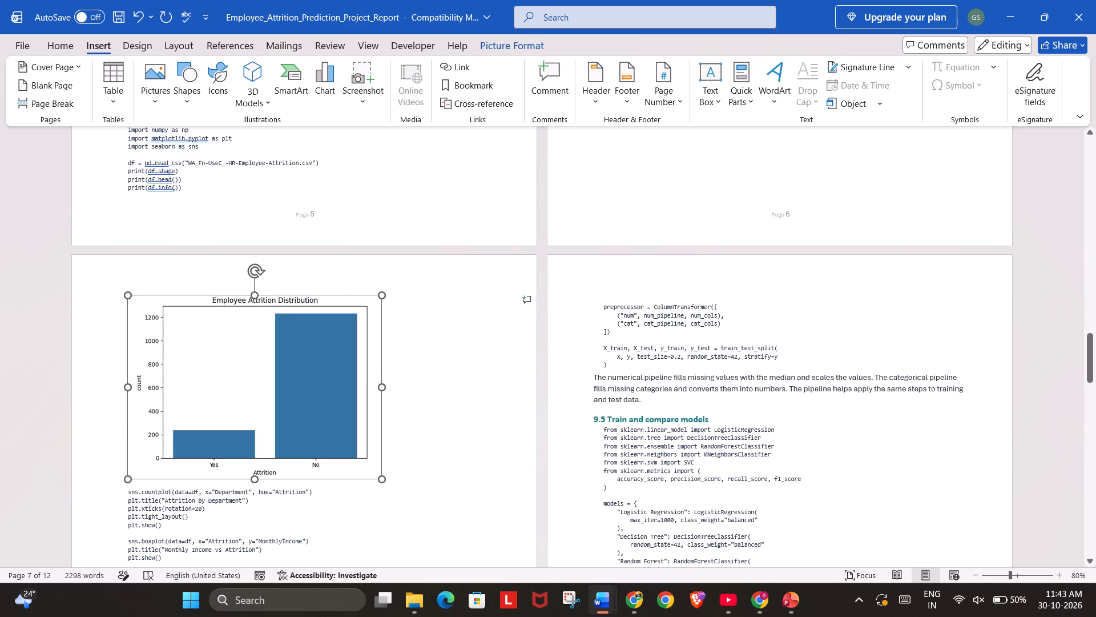
{"action": "left_click", "coordinate": [381, 471]}
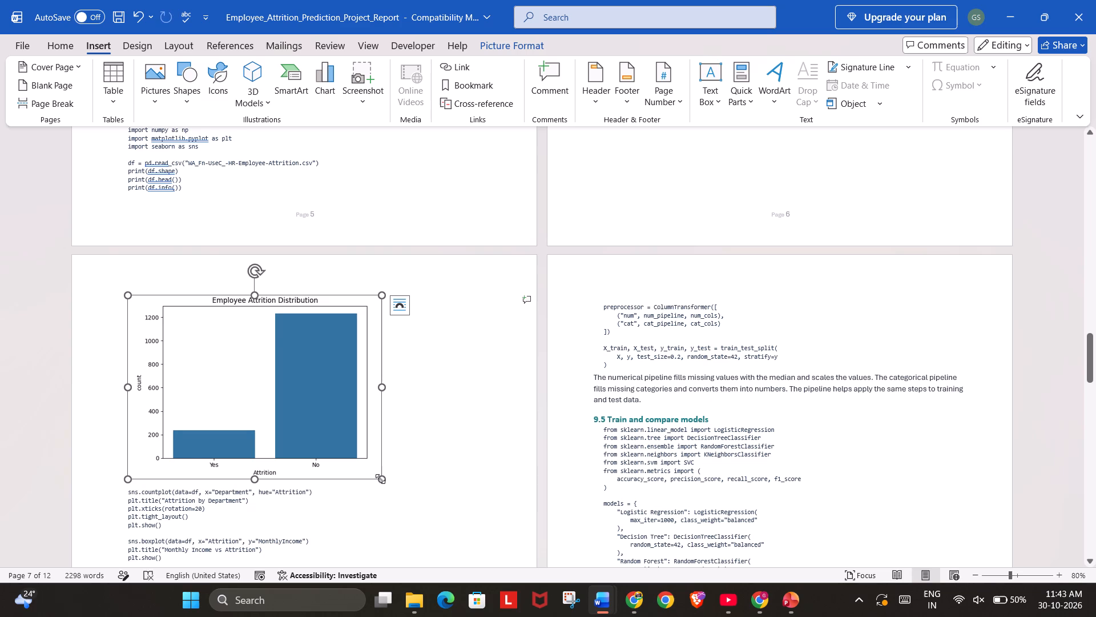
{"action": "left_click_drag", "start_coordinate": [380, 479], "coordinate": [333, 437]}
{"action": "scroll", "coordinate": [700, 364], "scroll_direction": "up", "scroll_amount": 1}
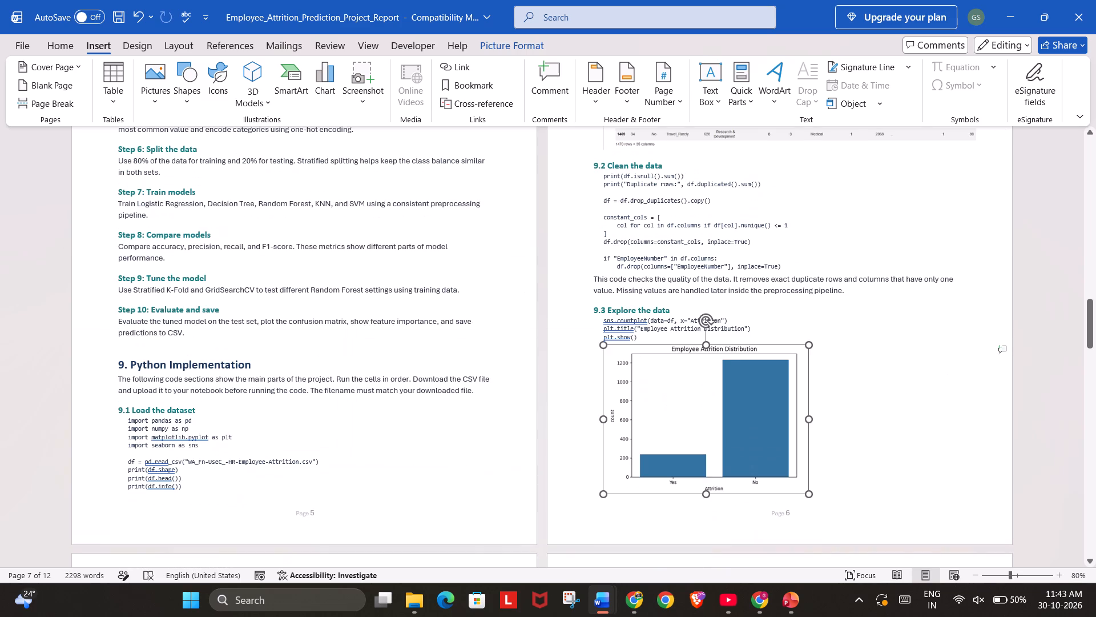
{"action": "scroll", "coordinate": [700, 364], "scroll_direction": "up", "scroll_amount": 2}
{"action": "scroll", "coordinate": [700, 364], "scroll_direction": "down", "scroll_amount": 1}
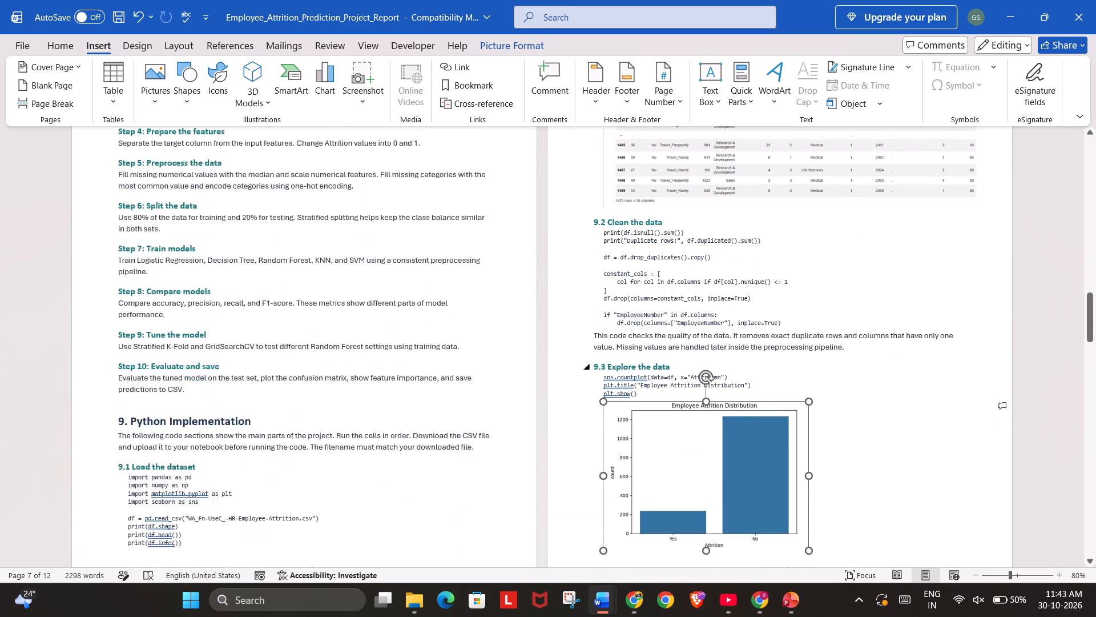
{"action": "scroll", "coordinate": [700, 364], "scroll_direction": "down", "scroll_amount": 1}
{"action": "left_click", "coordinate": [860, 300]}
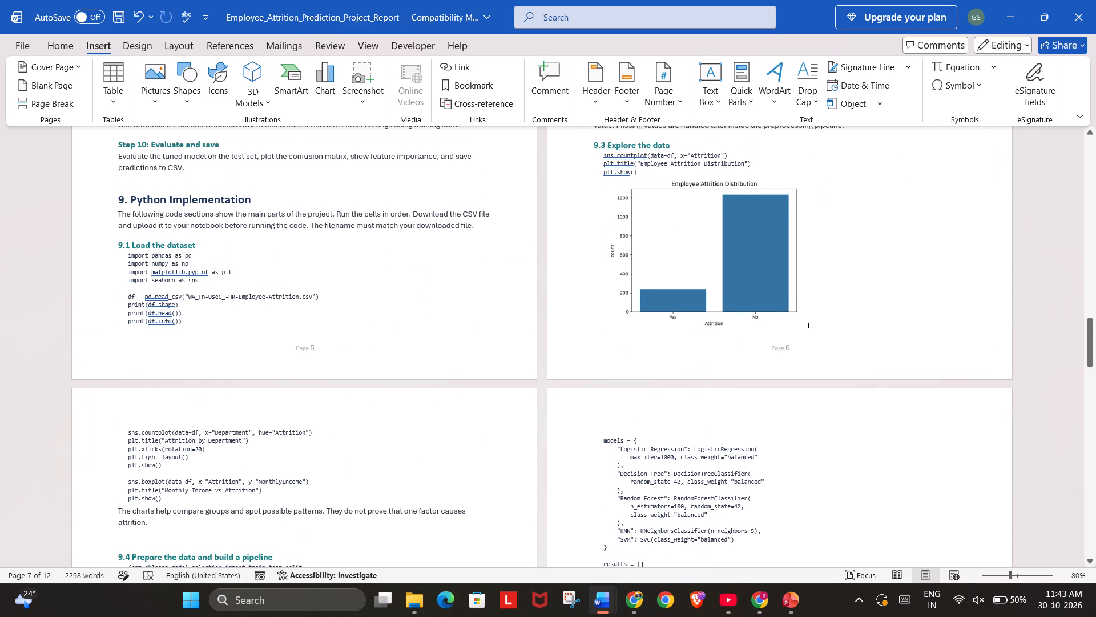
In the Word report, add a new line below the Attrition by Department countplot code on page 7.
{"action": "scroll", "coordinate": [656, 314], "scroll_direction": "down", "scroll_amount": 1}
{"action": "left_click", "coordinate": [164, 298]}
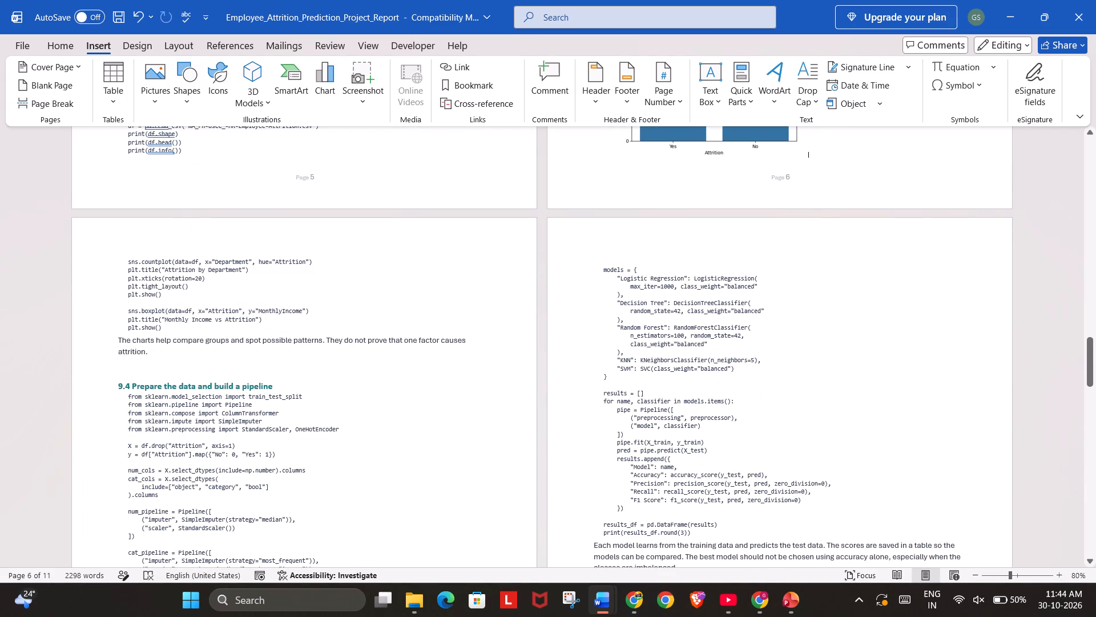
{"action": "key", "text": "Return"}
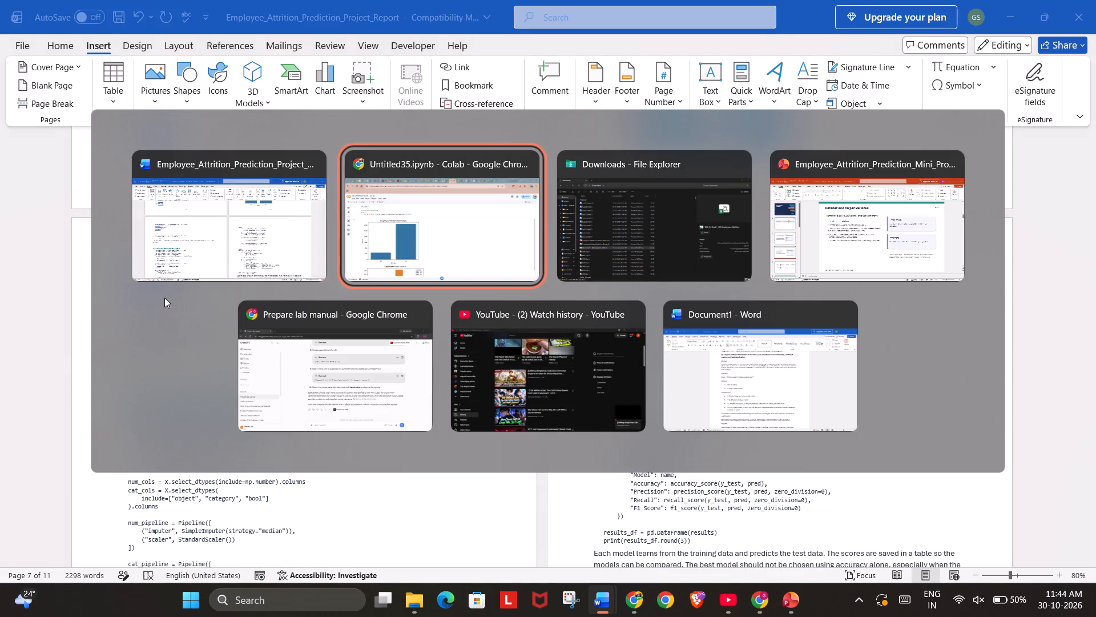
In the Colab notebook, capture the Department-wise Attrition chart from the output, including its title, legend and axis labels.
{"action": "scroll", "coordinate": [360, 335], "scroll_direction": "down", "scroll_amount": 3}
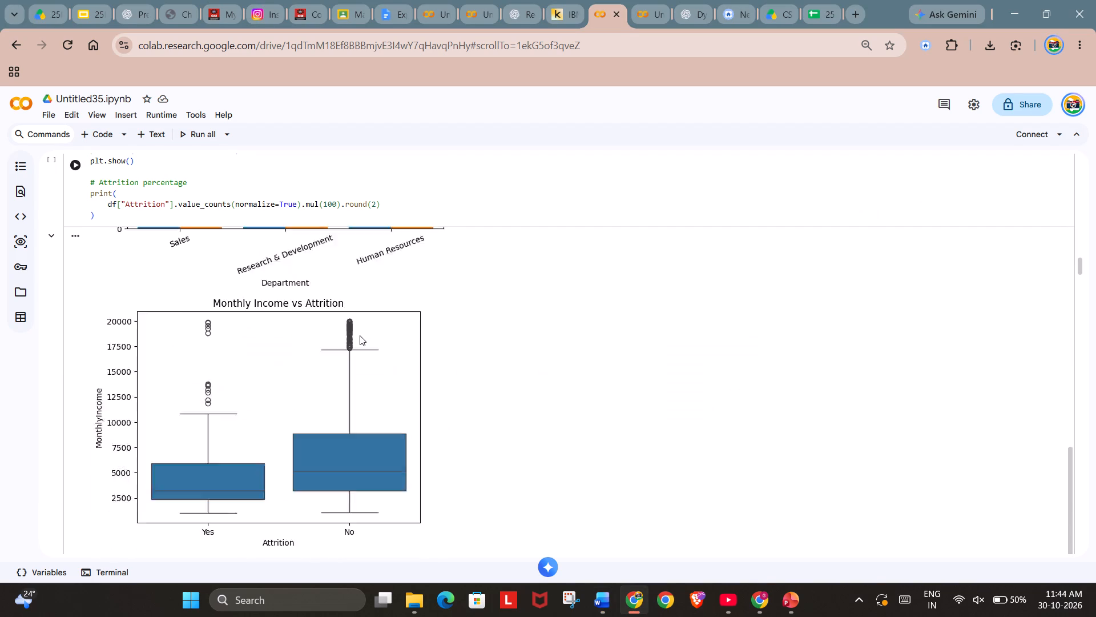
{"action": "scroll", "coordinate": [360, 335], "scroll_direction": "down", "scroll_amount": 1}
{"action": "scroll", "coordinate": [360, 335], "scroll_direction": "up", "scroll_amount": 3}
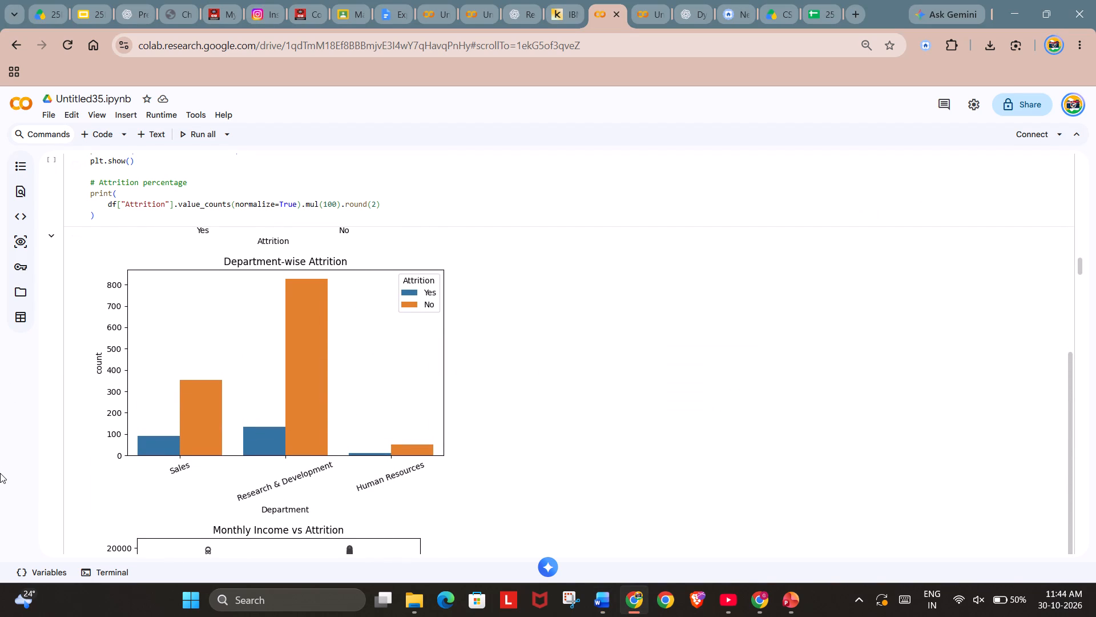
{"action": "key", "text": "Print"}
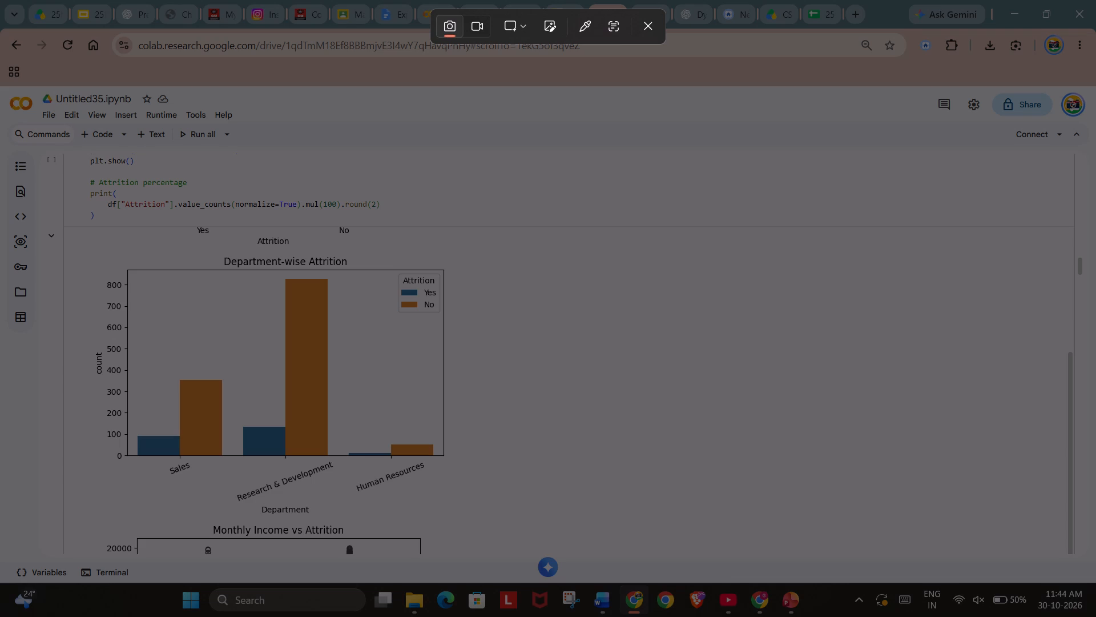
{"action": "left_click_drag", "start_coordinate": [457, 251], "coordinate": [78, 500]}
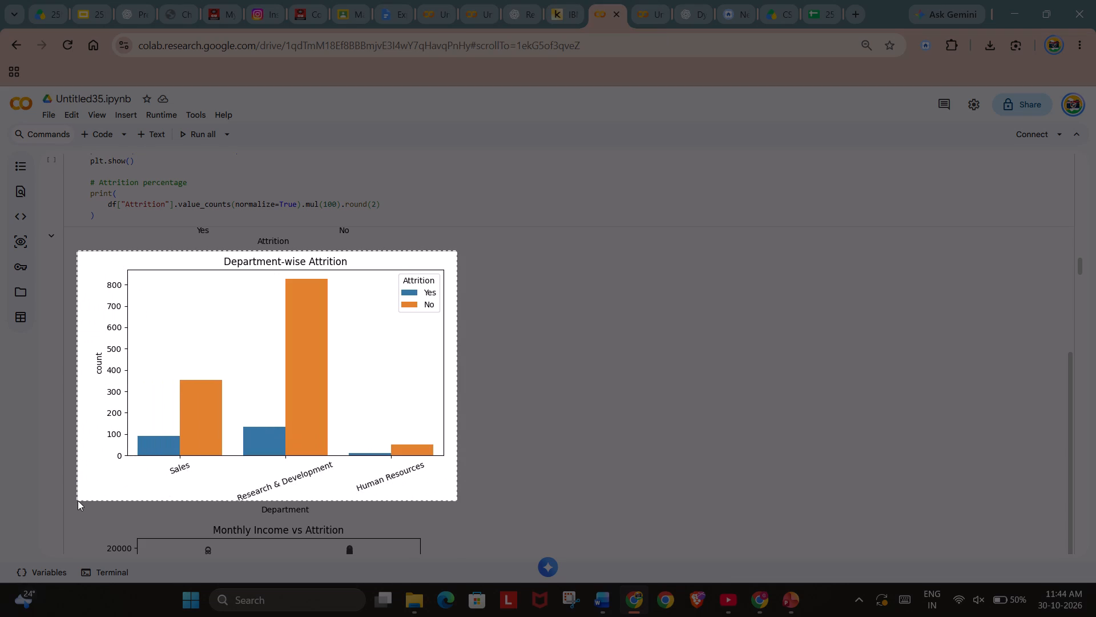
{"action": "left_click_drag", "start_coordinate": [78, 500], "coordinate": [89, 519]}
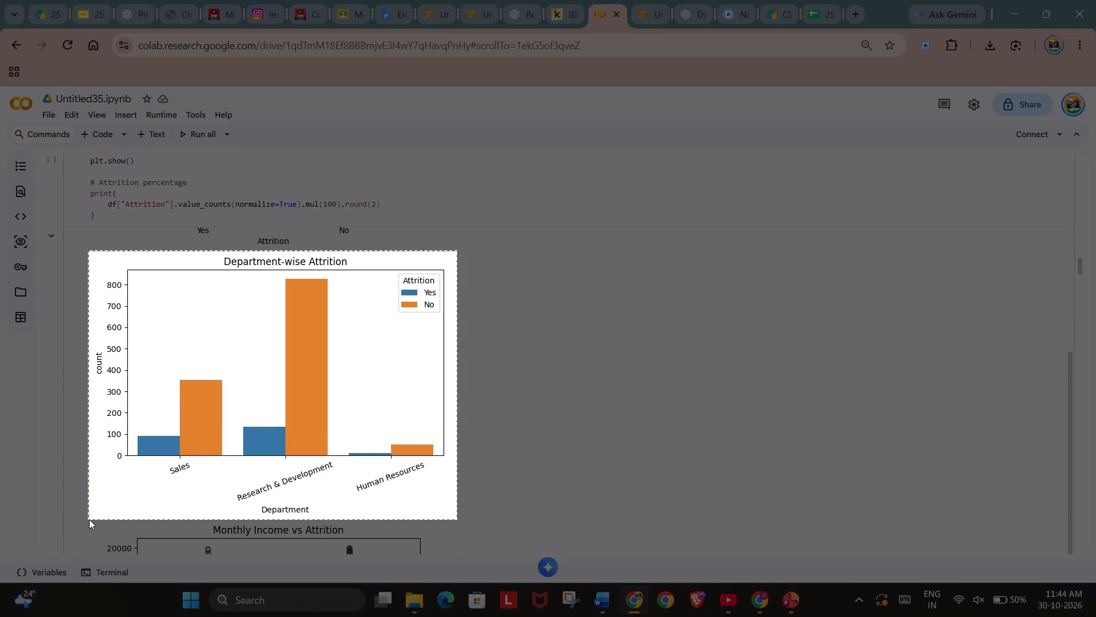
{"action": "left_click_drag", "start_coordinate": [89, 519], "coordinate": [90, 519]}
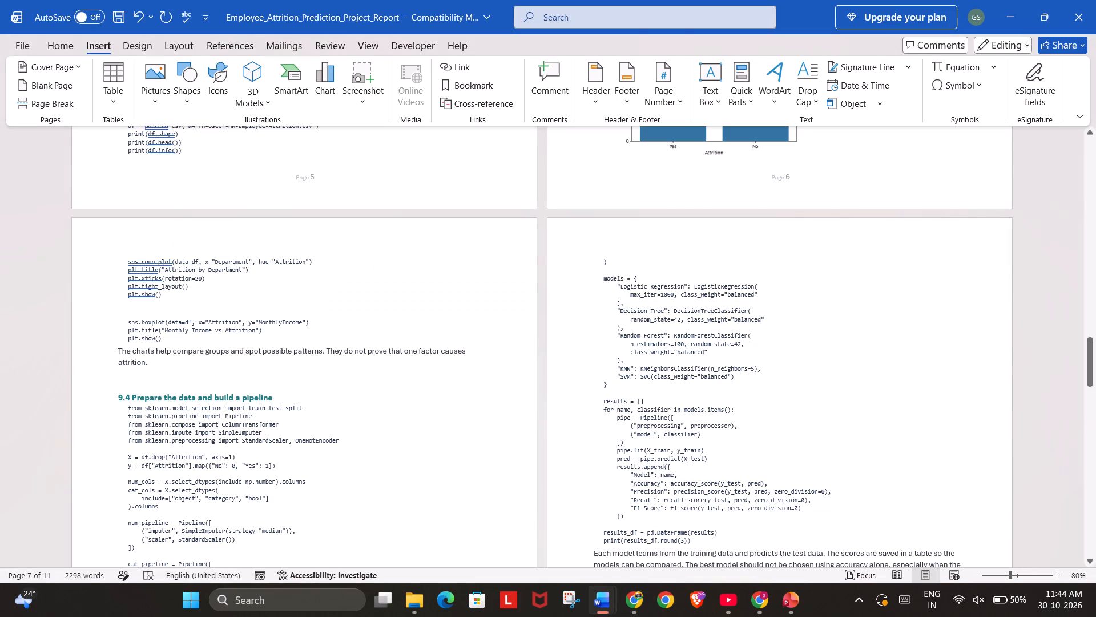
Paste the Department-wise Attrition chart beneath its countplot code in the Word report, shrink it proportionally to roughly two-thirds size, and deselect it.
{"action": "key", "text": "ctrl+v"}
{"action": "left_click", "coordinate": [411, 419]}
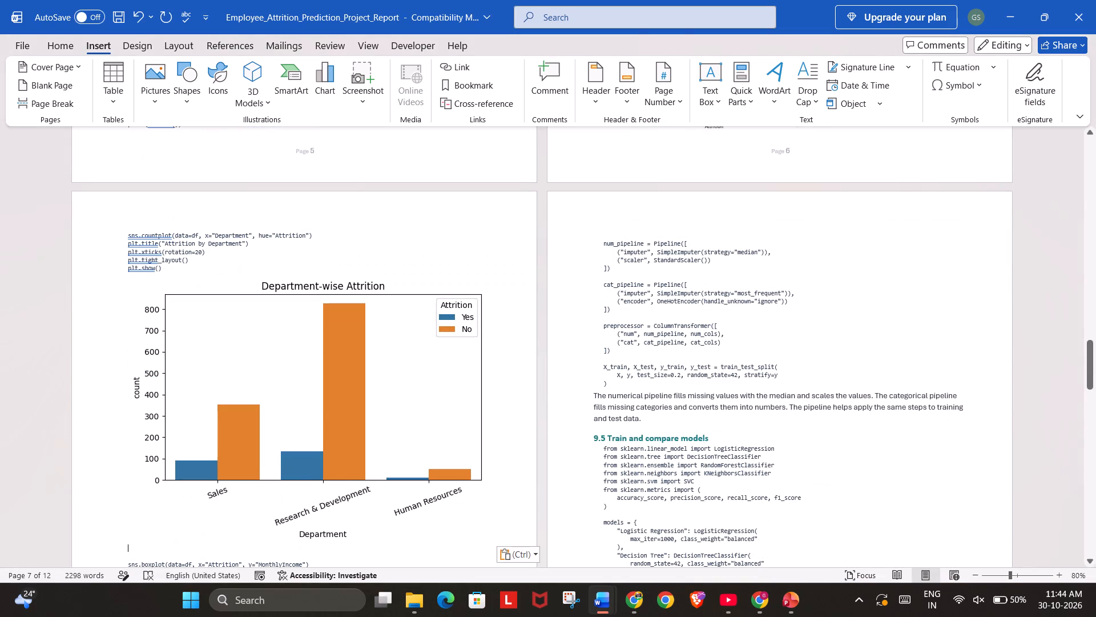
{"action": "left_click_drag", "start_coordinate": [494, 541], "coordinate": [380, 464]}
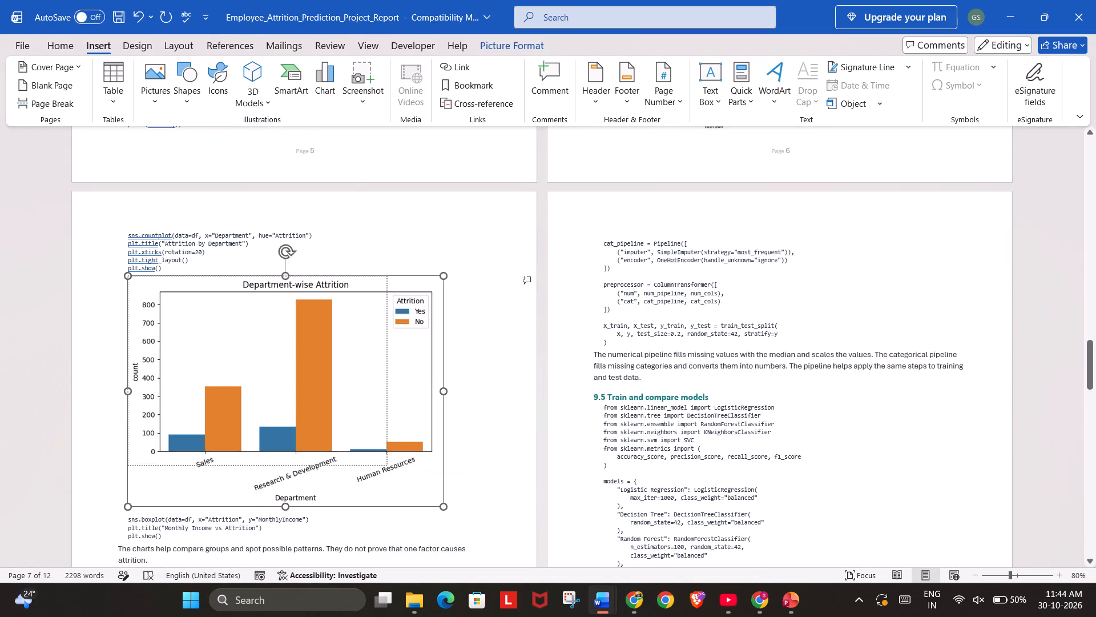
{"action": "left_click_drag", "start_coordinate": [380, 464], "coordinate": [344, 432]}
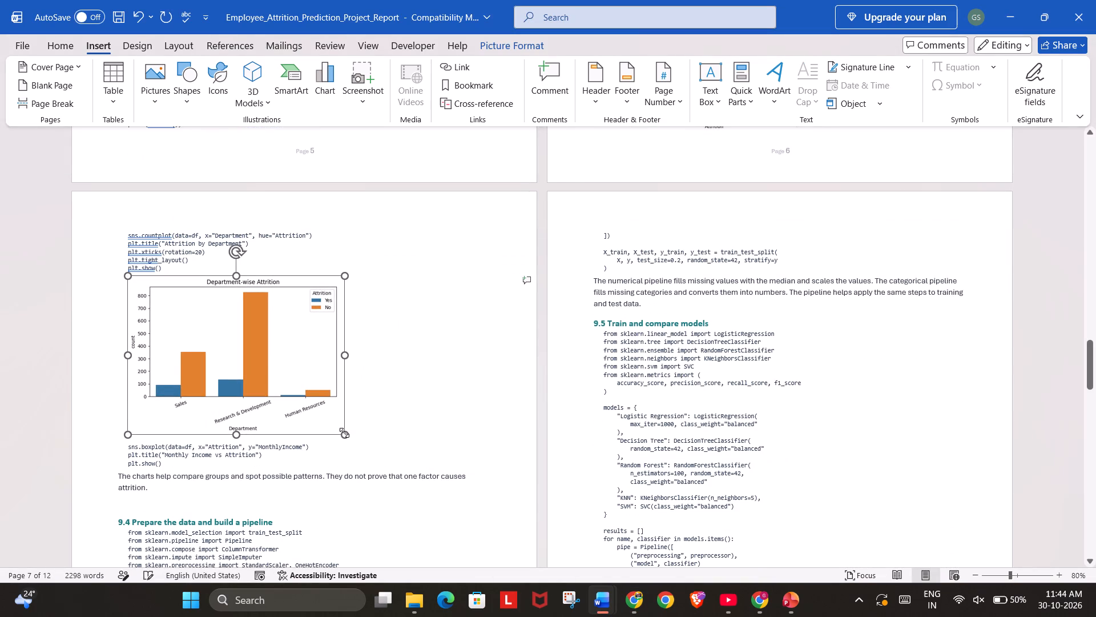
{"action": "left_click", "coordinate": [461, 386]}
Add a new line below the Monthly Income vs Attrition boxplot code, before the closing paragraph of 9.3.
{"action": "scroll", "coordinate": [461, 386], "scroll_direction": "down", "scroll_amount": 1}
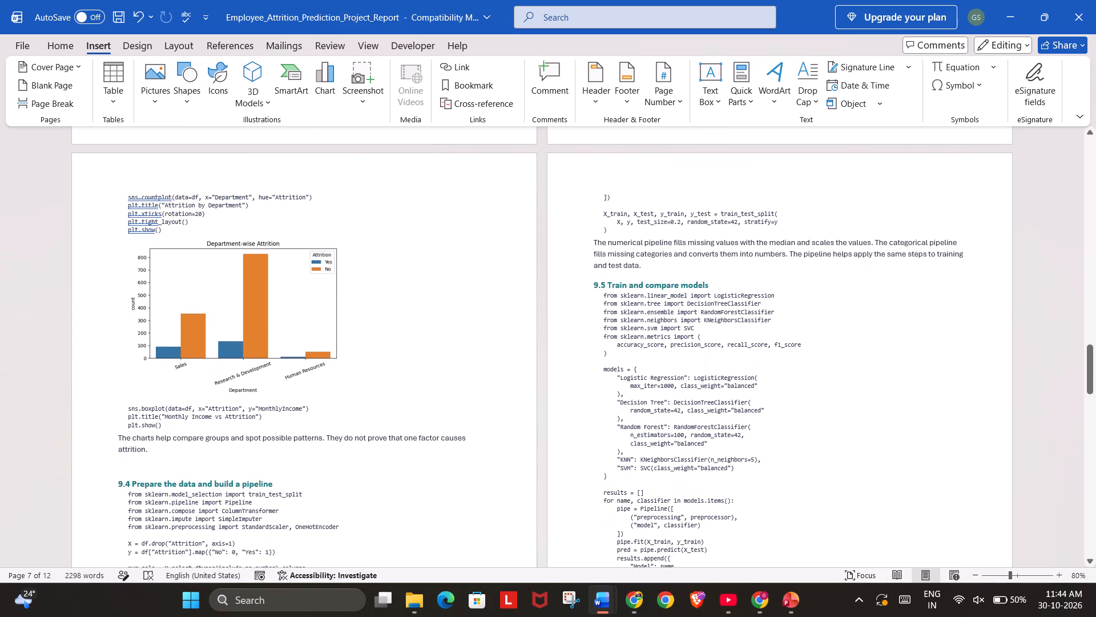
{"action": "scroll", "coordinate": [461, 386], "scroll_direction": "down", "scroll_amount": 1}
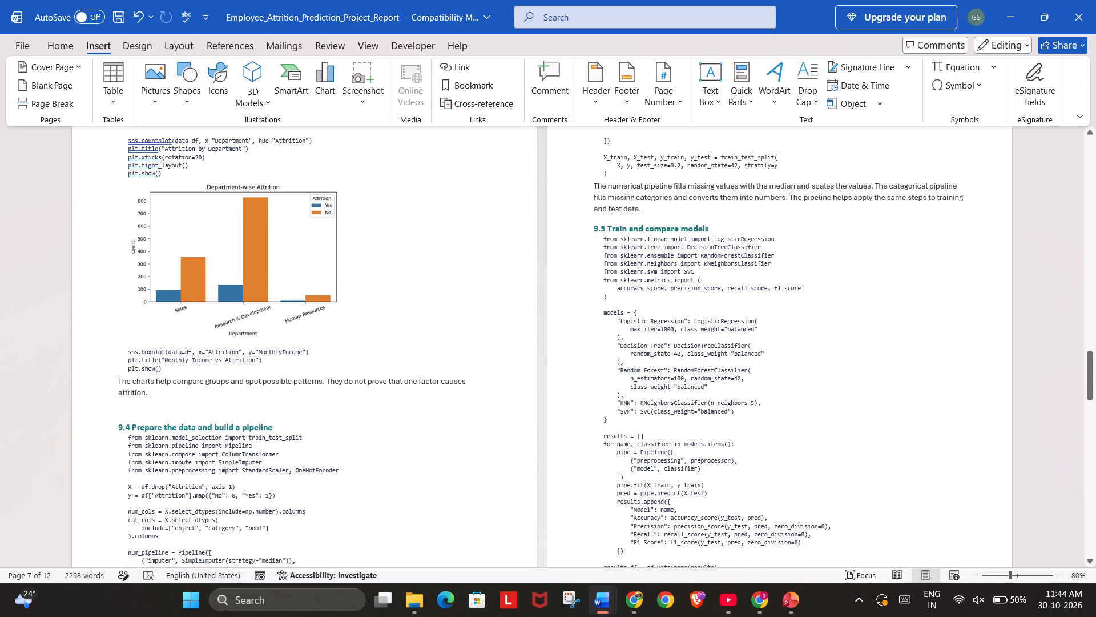
{"action": "left_click", "coordinate": [189, 370]}
{"action": "key", "text": "Return"}
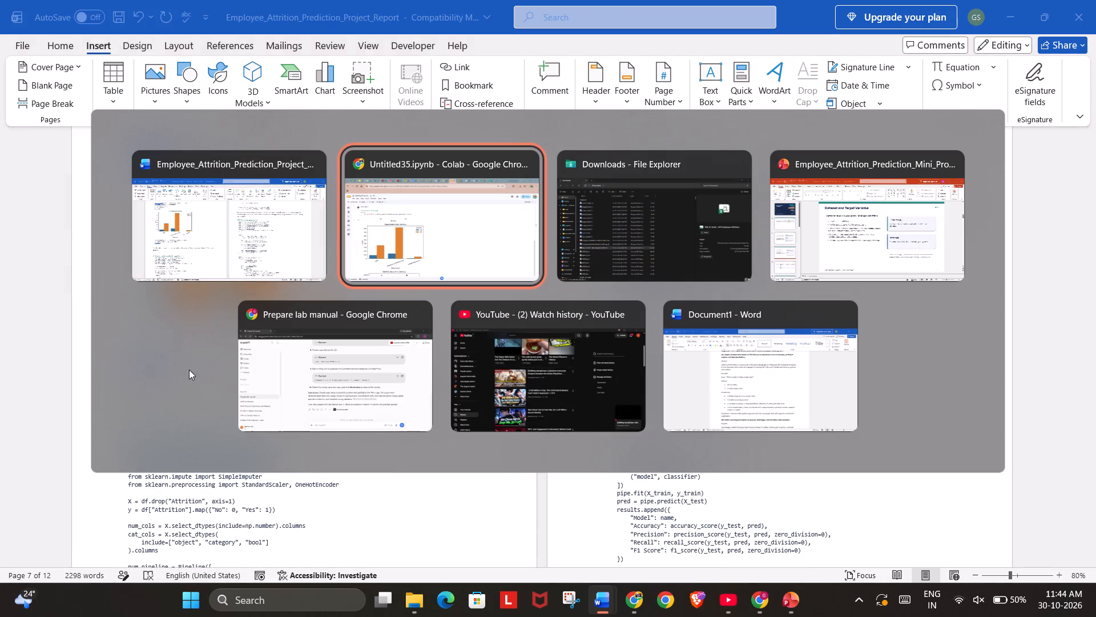
Return to the Colab notebook and capture the Monthly Income vs Attrition box plot, including its title and axis labels.
{"action": "scroll", "coordinate": [469, 396], "scroll_direction": "down", "scroll_amount": 5}
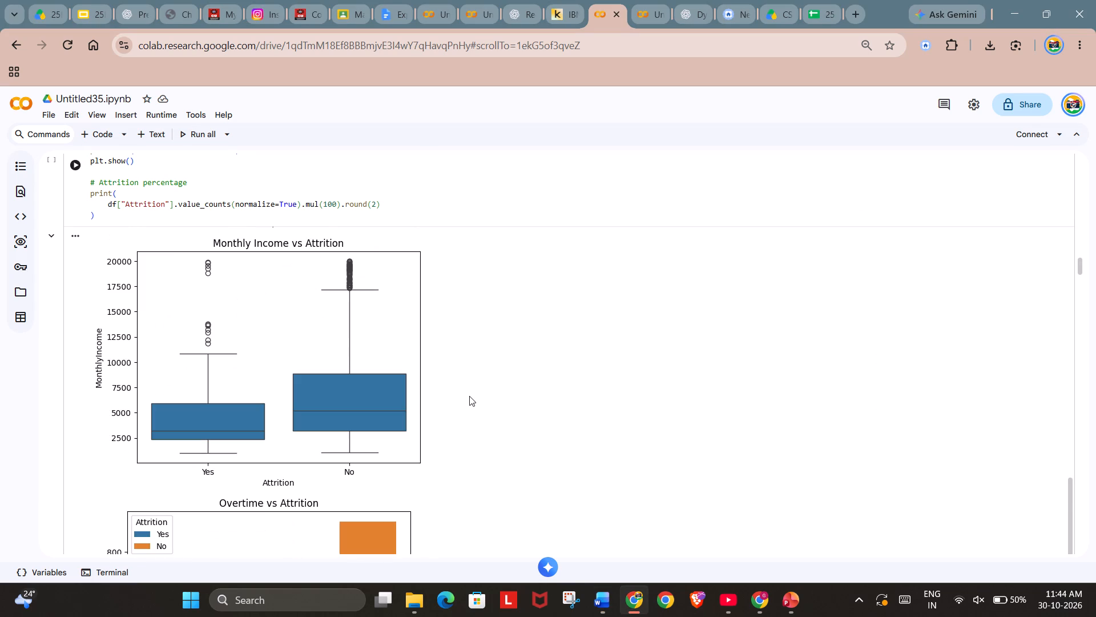
{"action": "scroll", "coordinate": [469, 396], "scroll_direction": "down", "scroll_amount": 2}
{"action": "scroll", "coordinate": [469, 396], "scroll_direction": "up", "scroll_amount": 1}
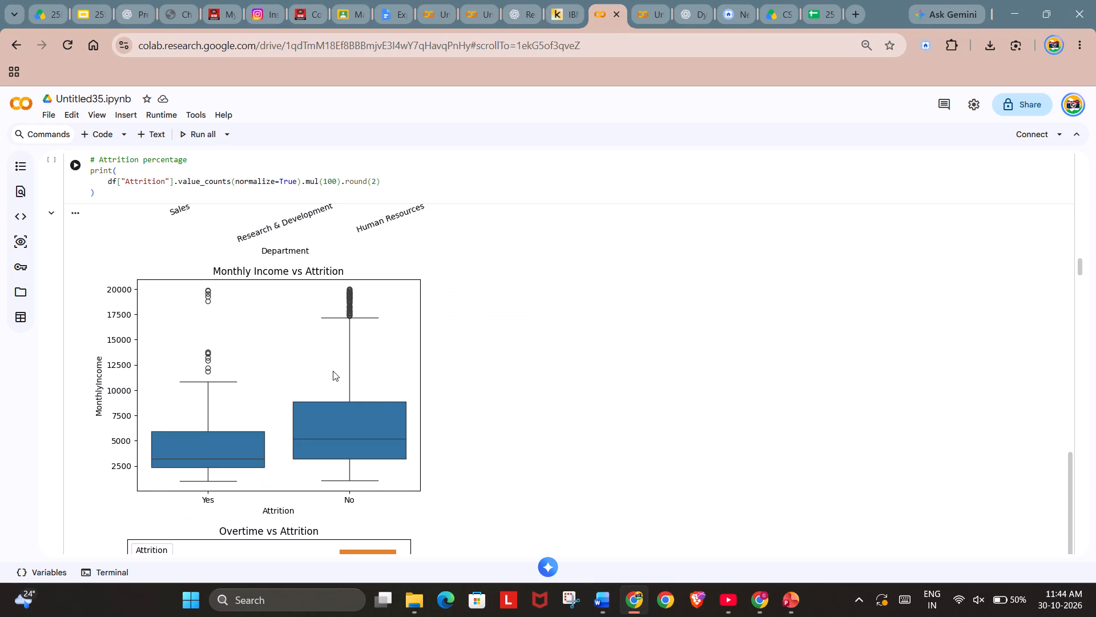
{"action": "scroll", "coordinate": [333, 371], "scroll_direction": "down", "scroll_amount": 2}
{"action": "scroll", "coordinate": [333, 371], "scroll_direction": "up", "scroll_amount": 1}
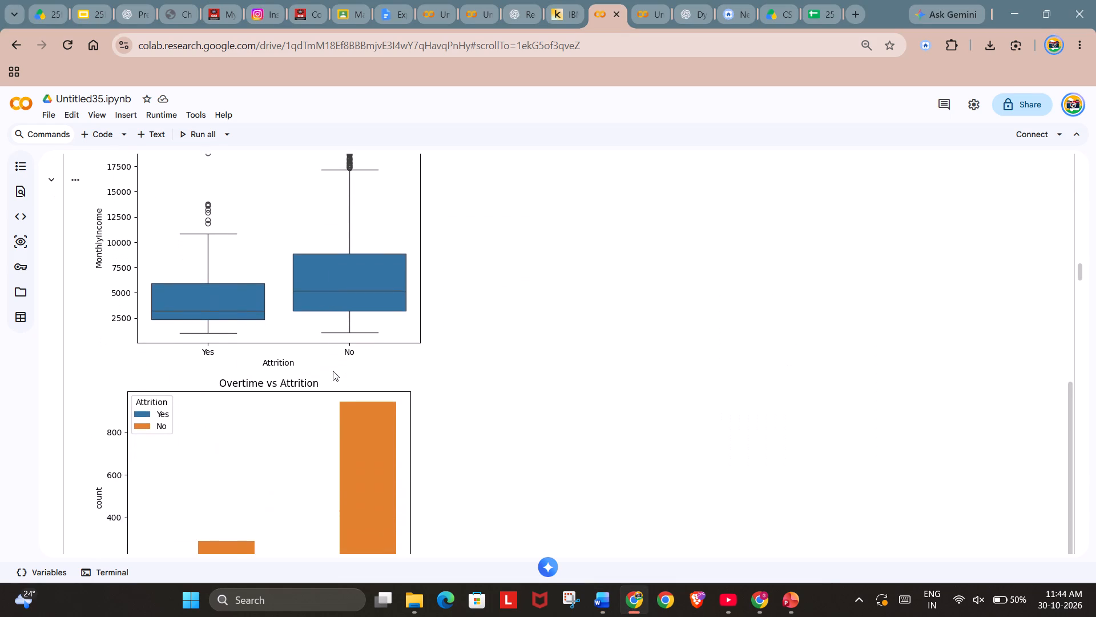
{"action": "scroll", "coordinate": [333, 371], "scroll_direction": "up", "scroll_amount": 1}
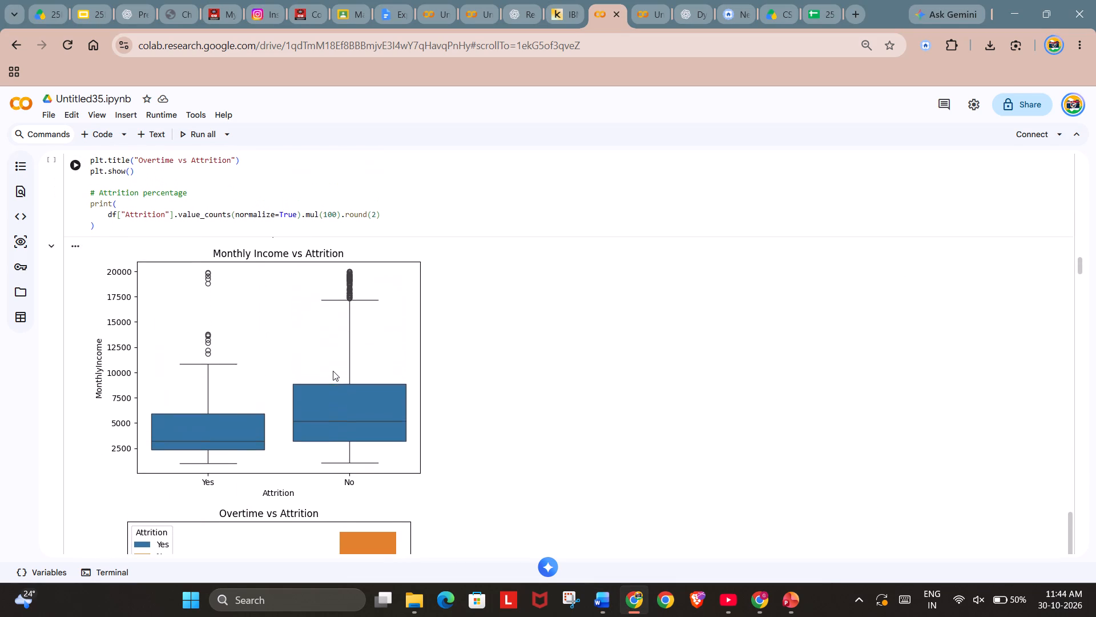
{"action": "scroll", "coordinate": [333, 371], "scroll_direction": "up", "scroll_amount": 1}
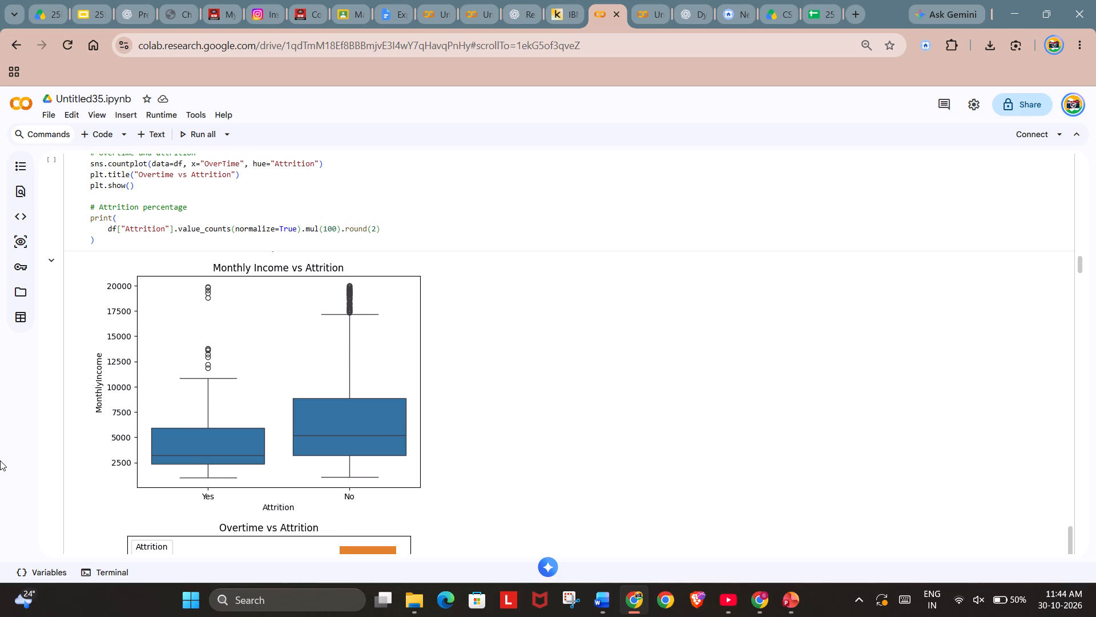
{"action": "key", "text": "Print"}
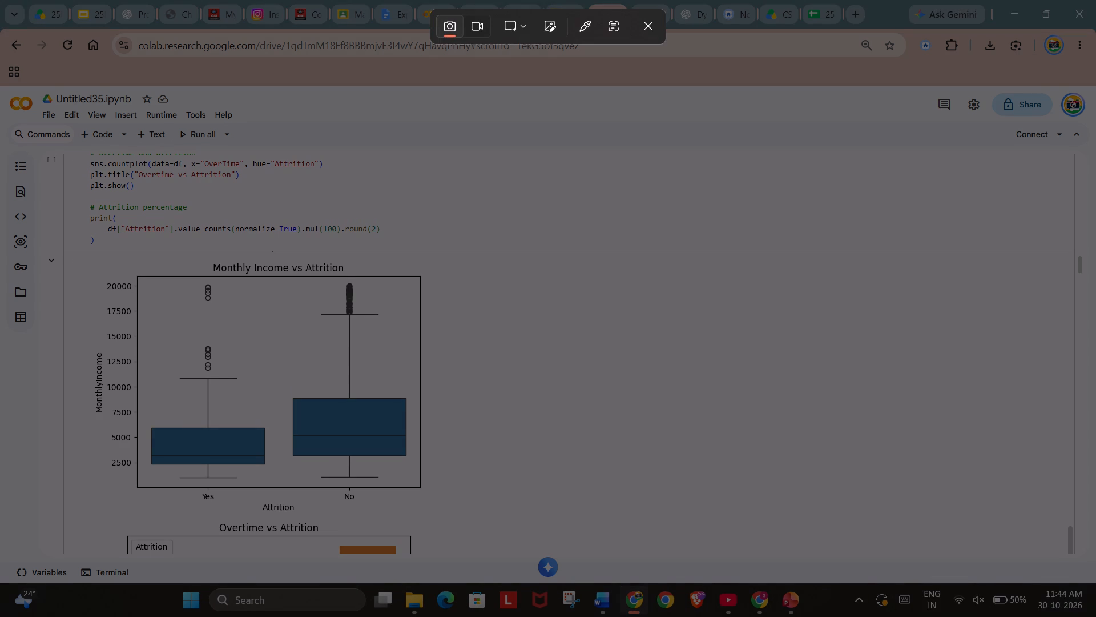
{"action": "left_click_drag", "start_coordinate": [430, 265], "coordinate": [91, 489]}
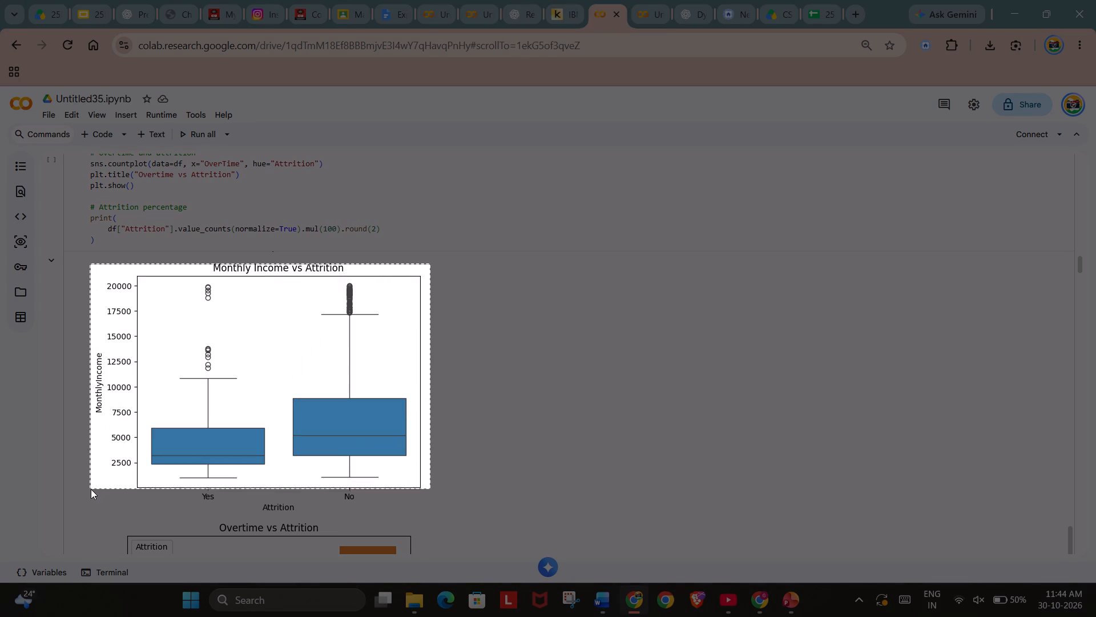
{"action": "left_click_drag", "start_coordinate": [91, 489], "coordinate": [86, 515]}
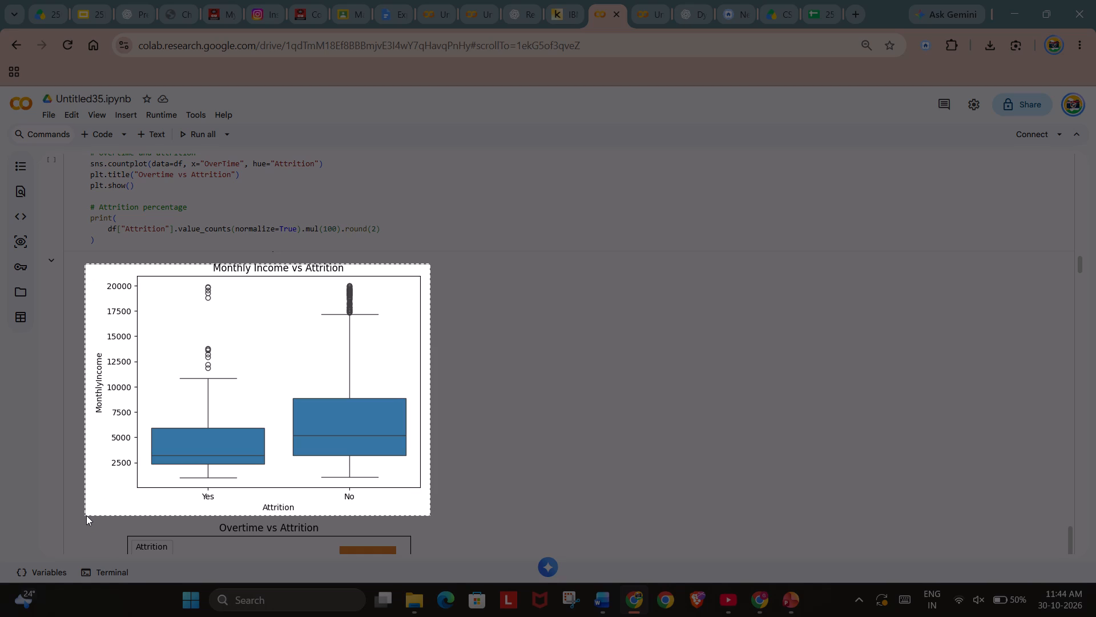
{"action": "left_click_drag", "start_coordinate": [86, 515], "coordinate": [90, 513]}
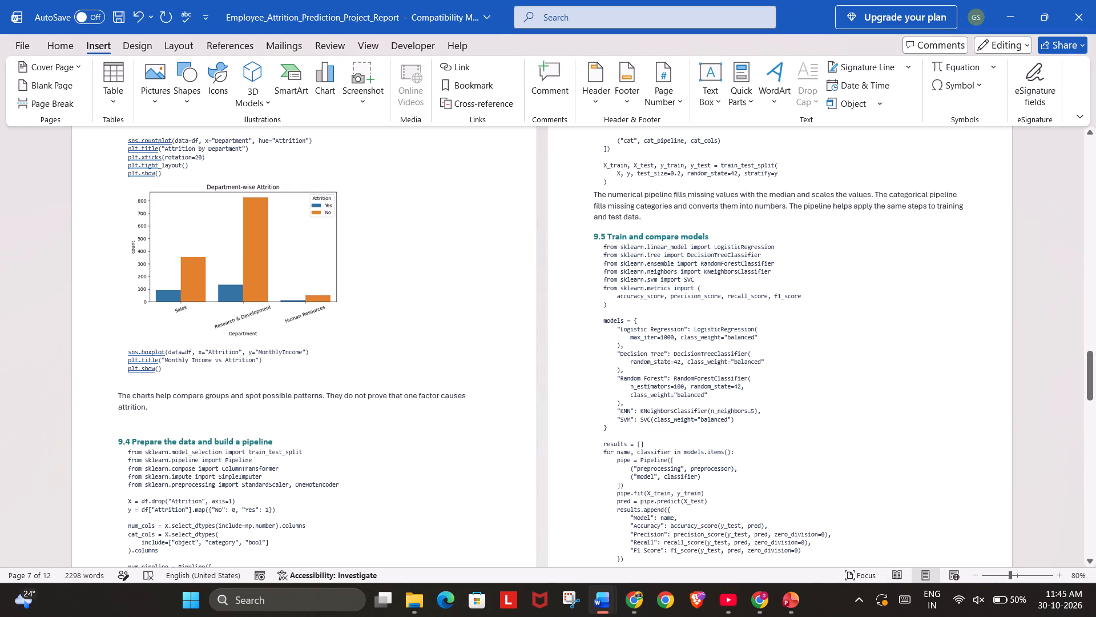
Paste the Monthly Income vs Attrition chart beneath its boxplot code in the Word report, shrink it proportionally to match the chart above, and deselect it.
{"action": "key", "text": "ctrl+v"}
{"action": "left_click", "coordinate": [359, 460]}
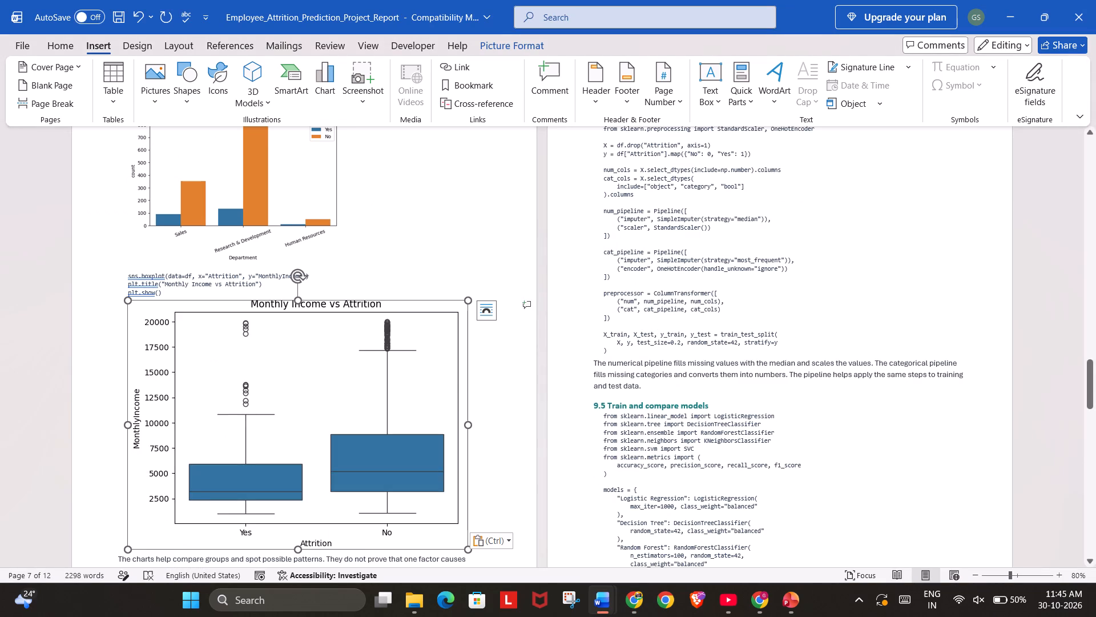
{"action": "left_click_drag", "start_coordinate": [468, 549], "coordinate": [353, 472]}
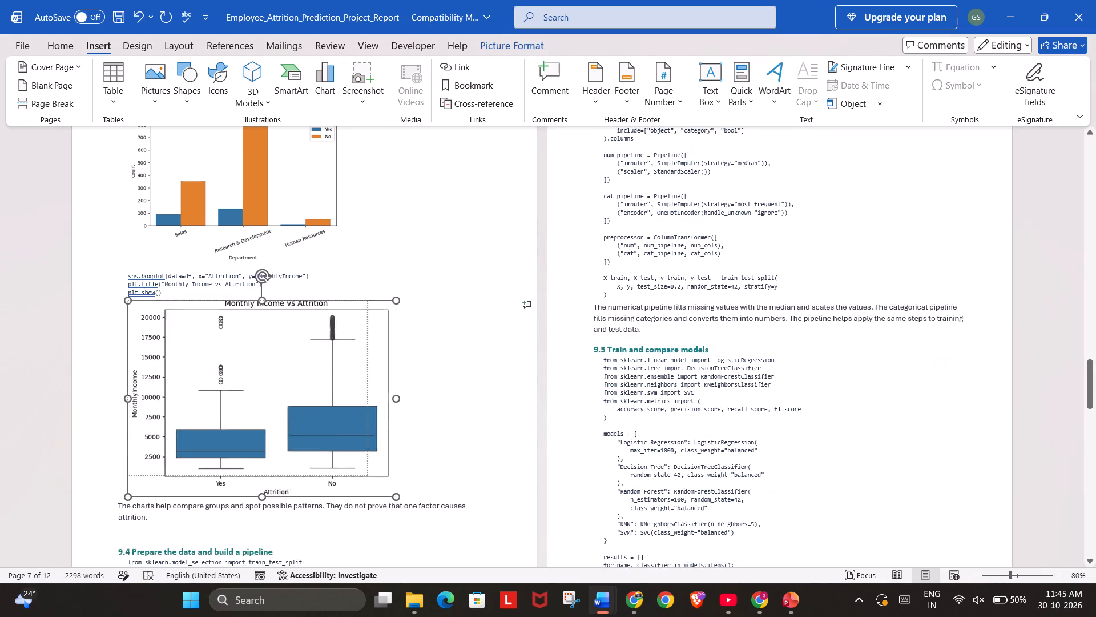
{"action": "left_click_drag", "start_coordinate": [353, 472], "coordinate": [333, 450]}
{"action": "left_click", "coordinate": [401, 379]}
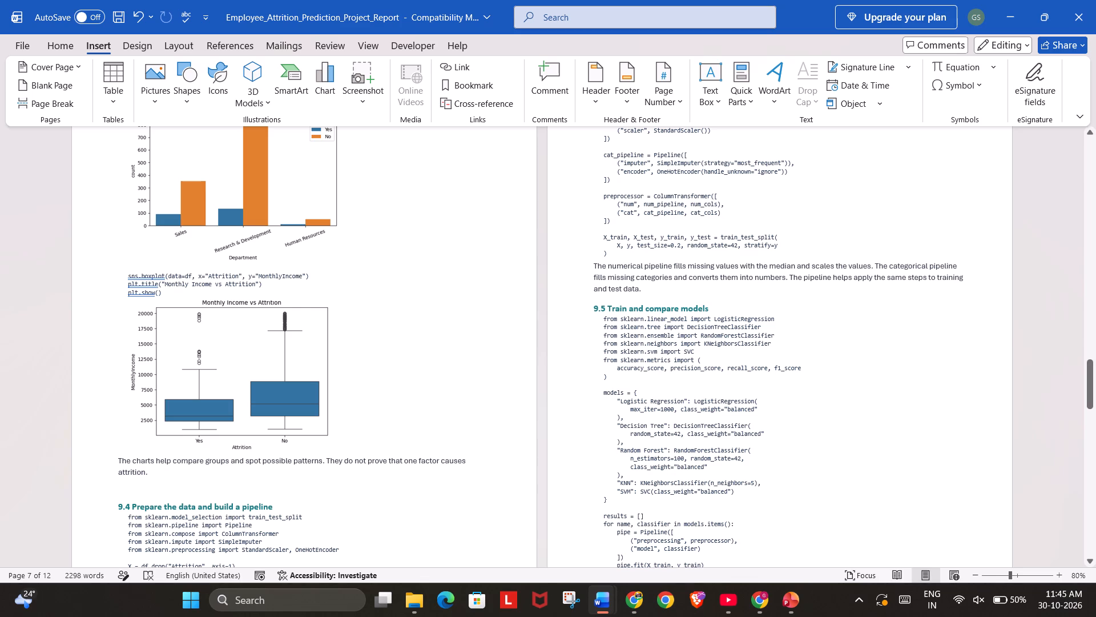
Review the report's Python Implementation sections and inserted charts alongside the notebook's cells that follow the exploratory charts.
{"action": "scroll", "coordinate": [428, 377], "scroll_direction": "down", "scroll_amount": 1}
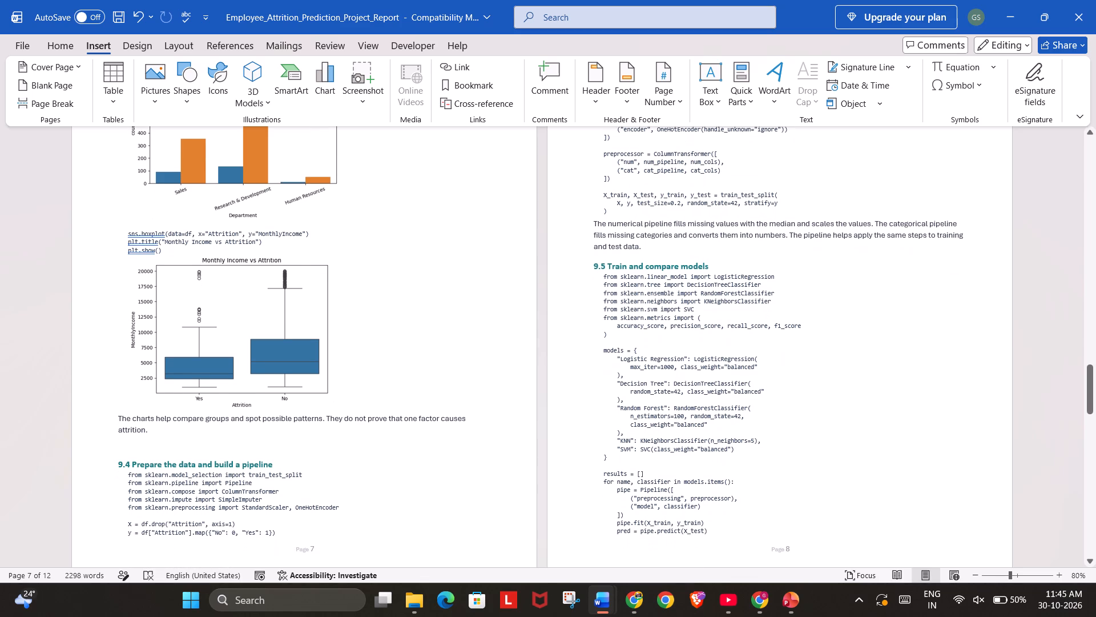
{"action": "scroll", "coordinate": [344, 336], "scroll_direction": "up", "scroll_amount": 1, "text": "ctrl"}
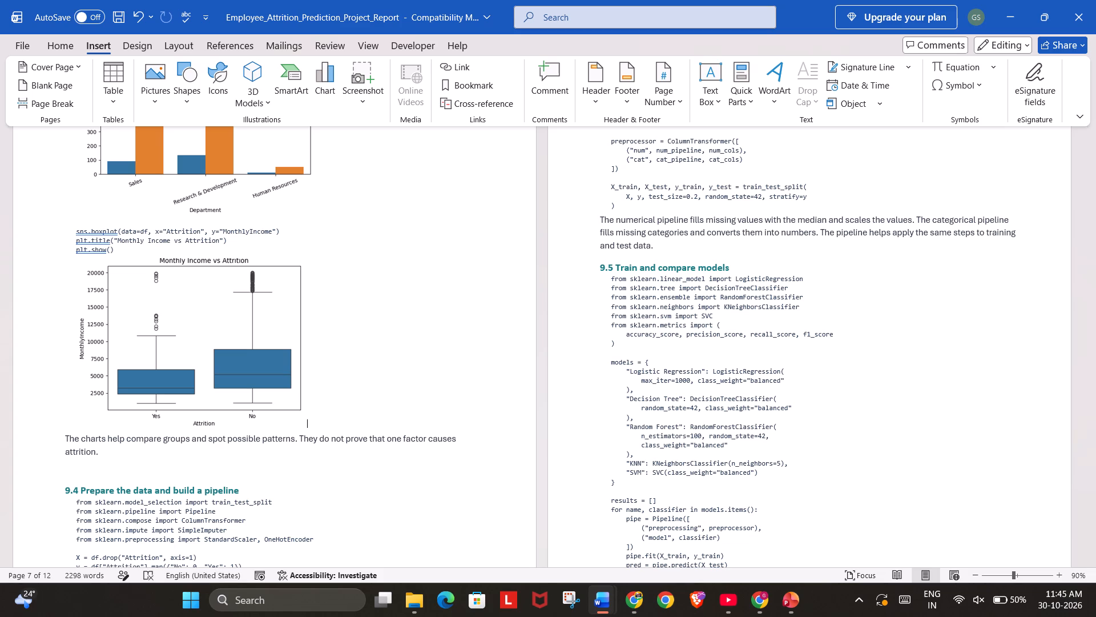
{"action": "scroll", "coordinate": [344, 336], "scroll_direction": "down", "scroll_amount": 1}
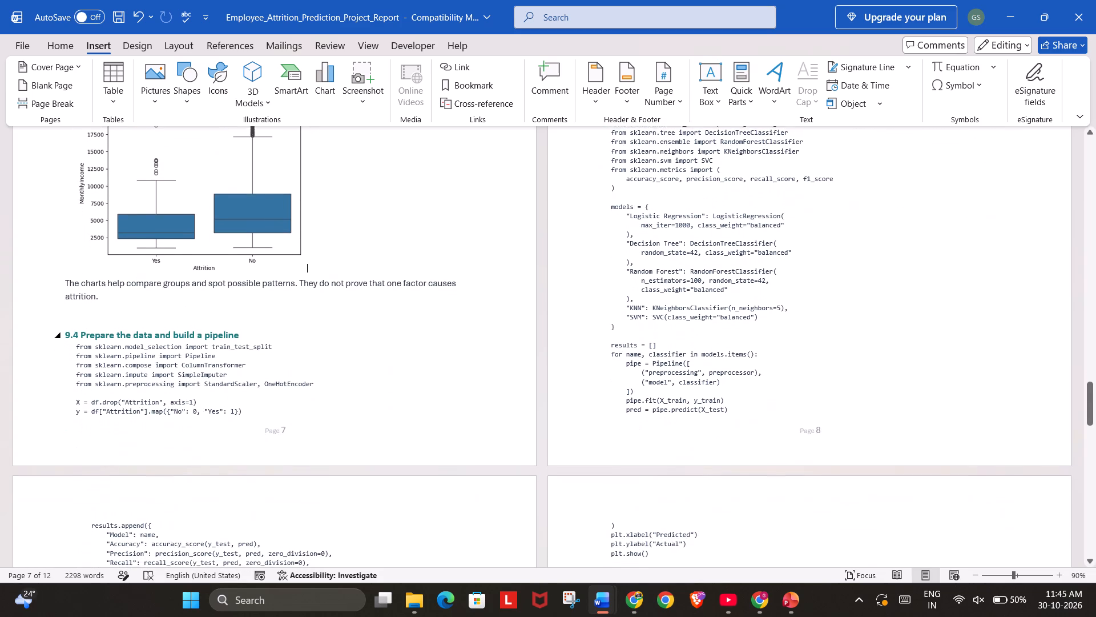
{"action": "scroll", "coordinate": [344, 336], "scroll_direction": "down", "scroll_amount": 2}
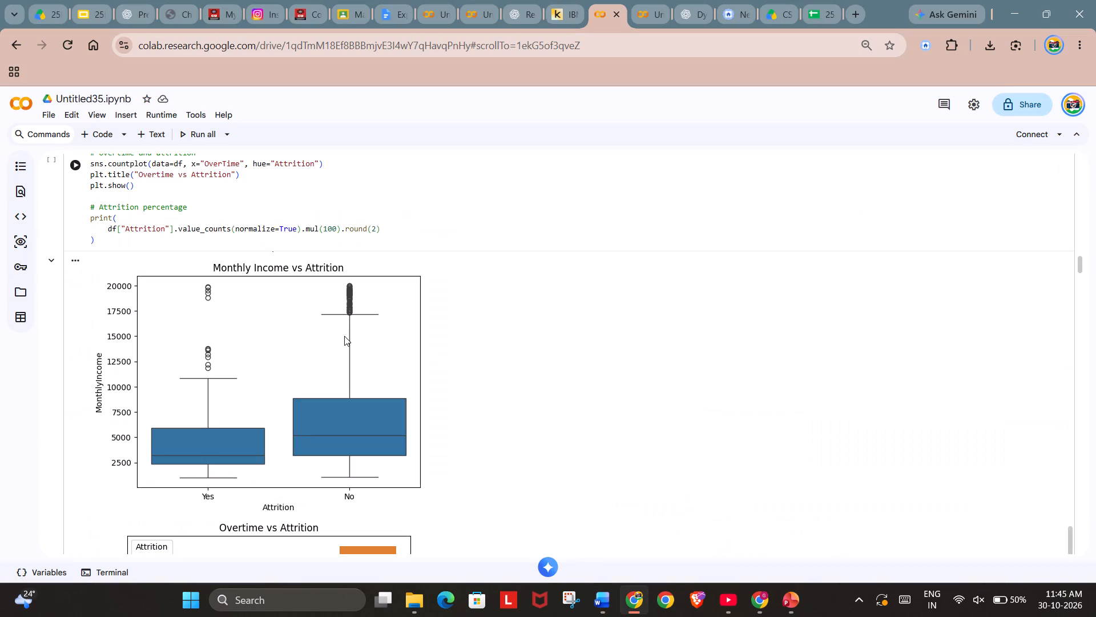
{"action": "scroll", "coordinate": [519, 350], "scroll_direction": "down", "scroll_amount": 5}
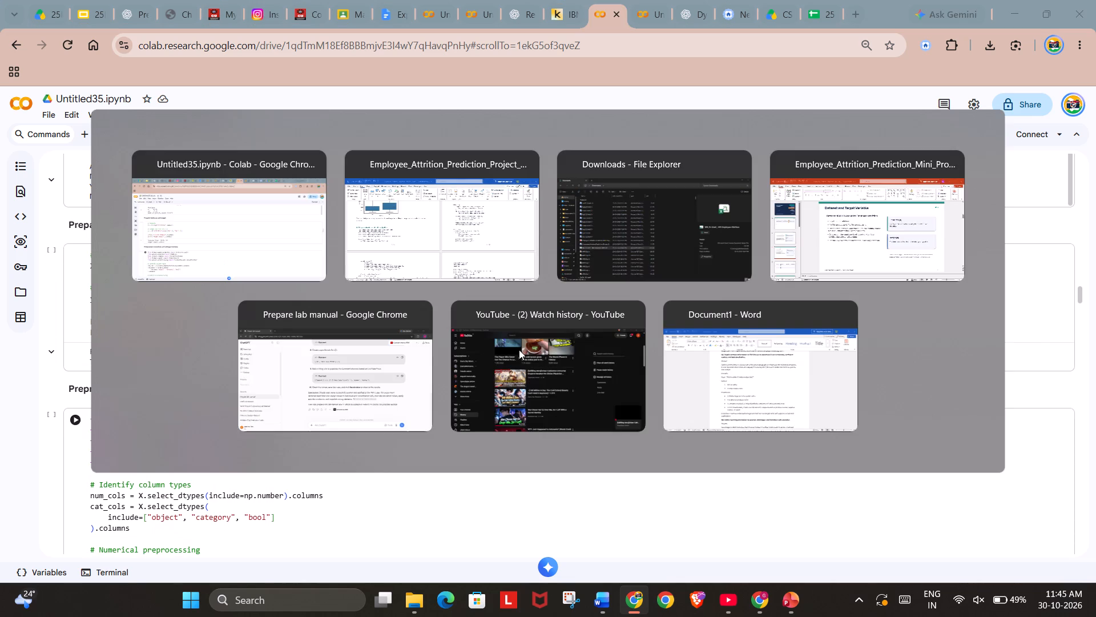
{"action": "scroll", "coordinate": [519, 350], "scroll_direction": "up", "scroll_amount": 2}
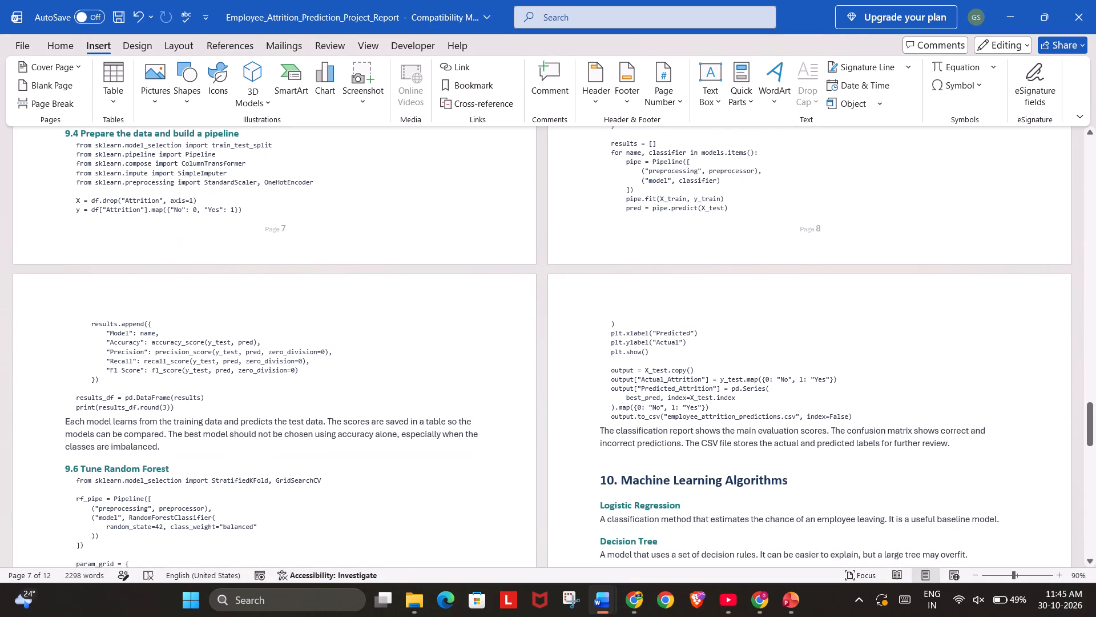
{"action": "scroll", "coordinate": [519, 350], "scroll_direction": "up", "scroll_amount": 3}
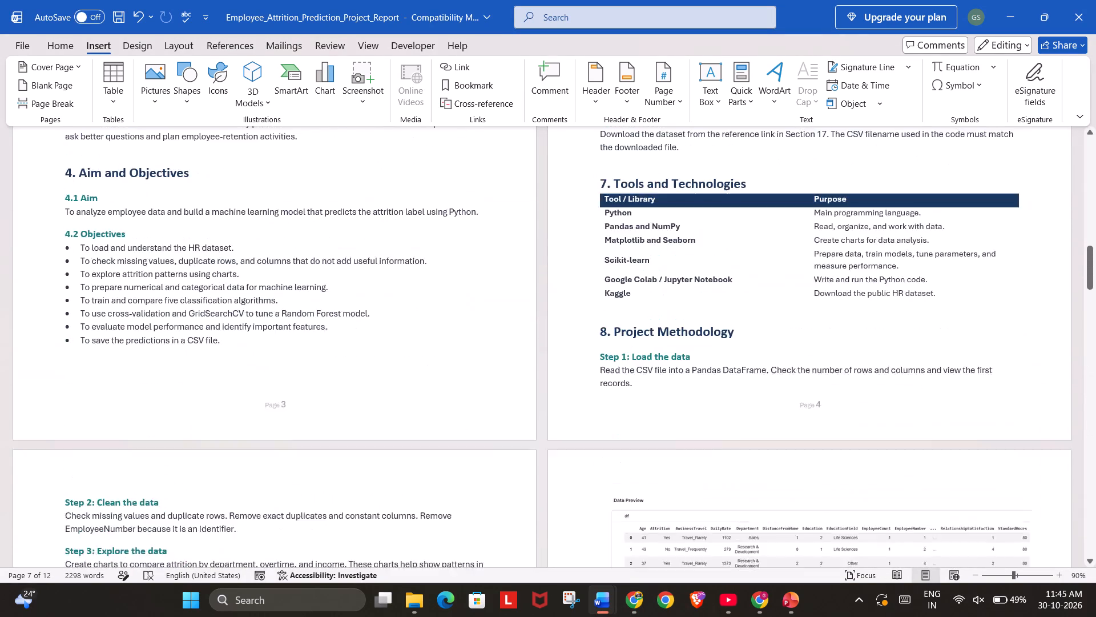
{"action": "scroll", "coordinate": [519, 350], "scroll_direction": "up", "scroll_amount": 3}
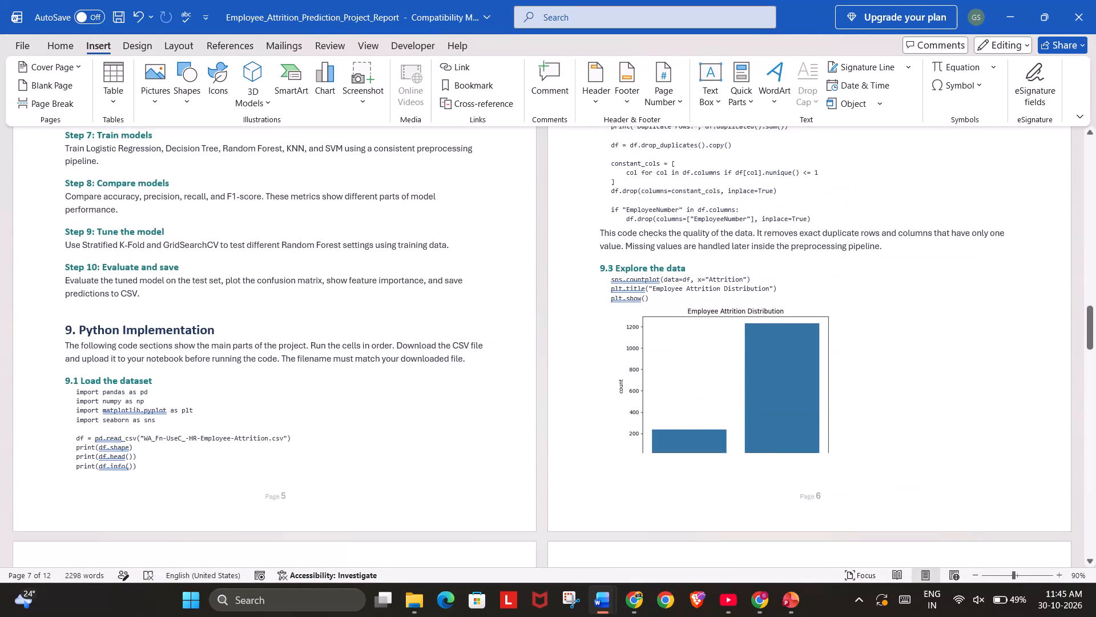
Review the report from the methodology steps through the section 9.3 charts to the code in sections 9.4 and 9.5.
{"action": "scroll", "coordinate": [519, 350], "scroll_direction": "up", "scroll_amount": 2}
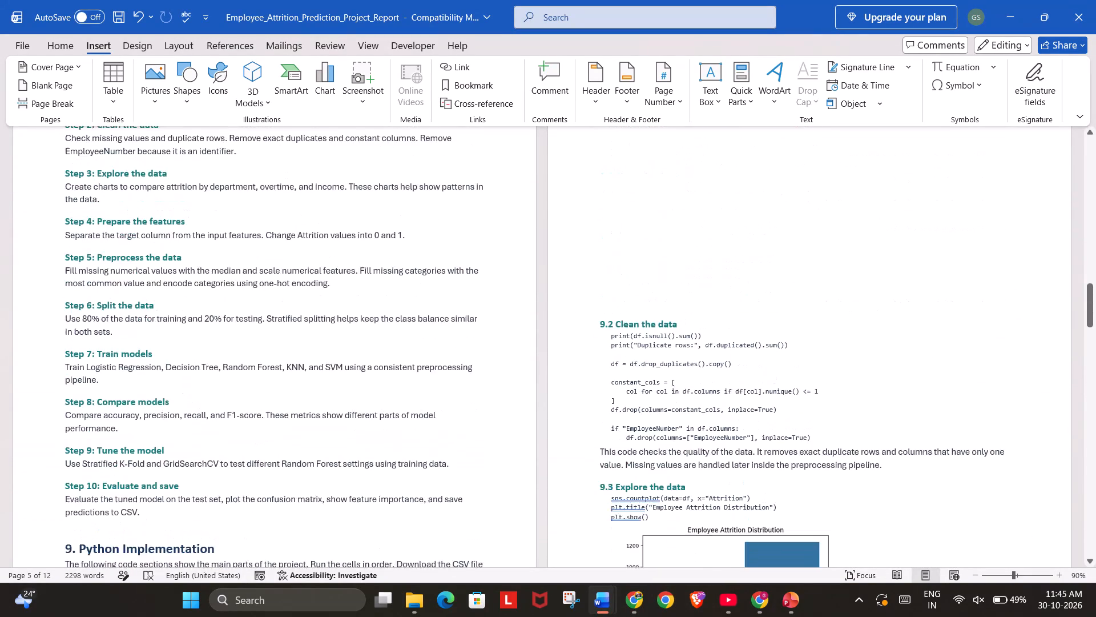
{"action": "scroll", "coordinate": [519, 350], "scroll_direction": "up", "scroll_amount": 1}
{"action": "scroll", "coordinate": [769, 378], "scroll_direction": "down", "scroll_amount": 1}
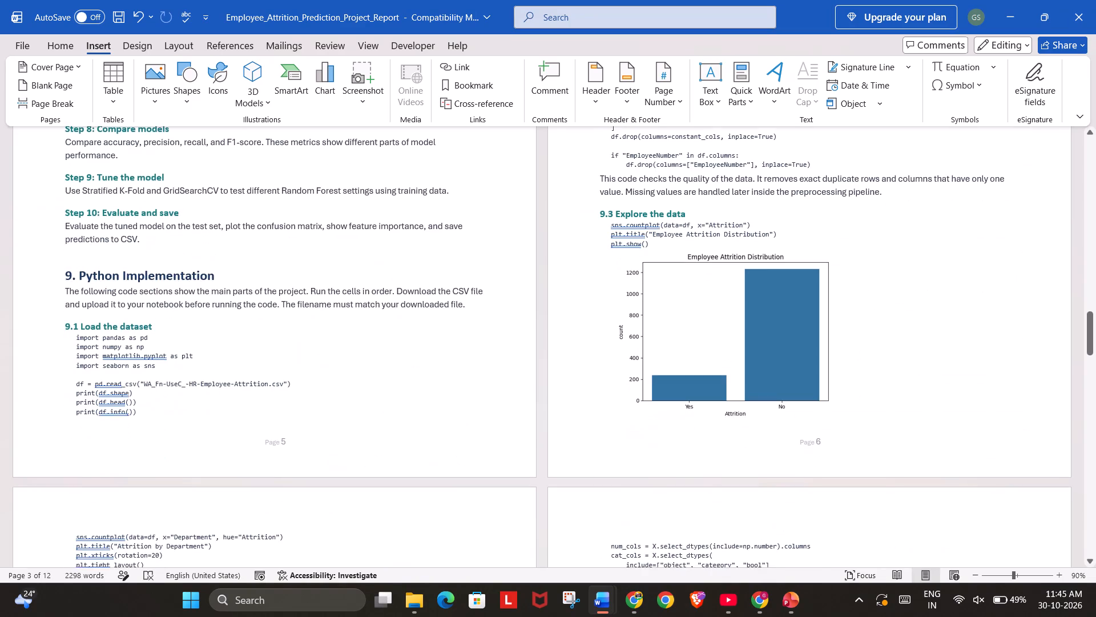
{"action": "scroll", "coordinate": [769, 378], "scroll_direction": "down", "scroll_amount": 2}
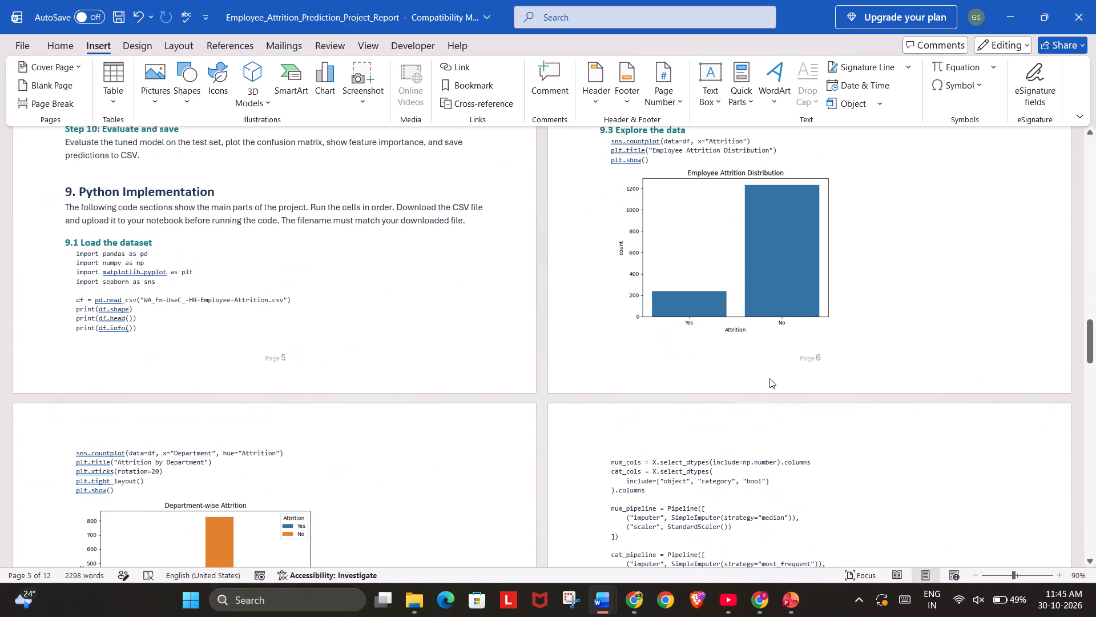
{"action": "scroll", "coordinate": [769, 378], "scroll_direction": "down", "scroll_amount": 3}
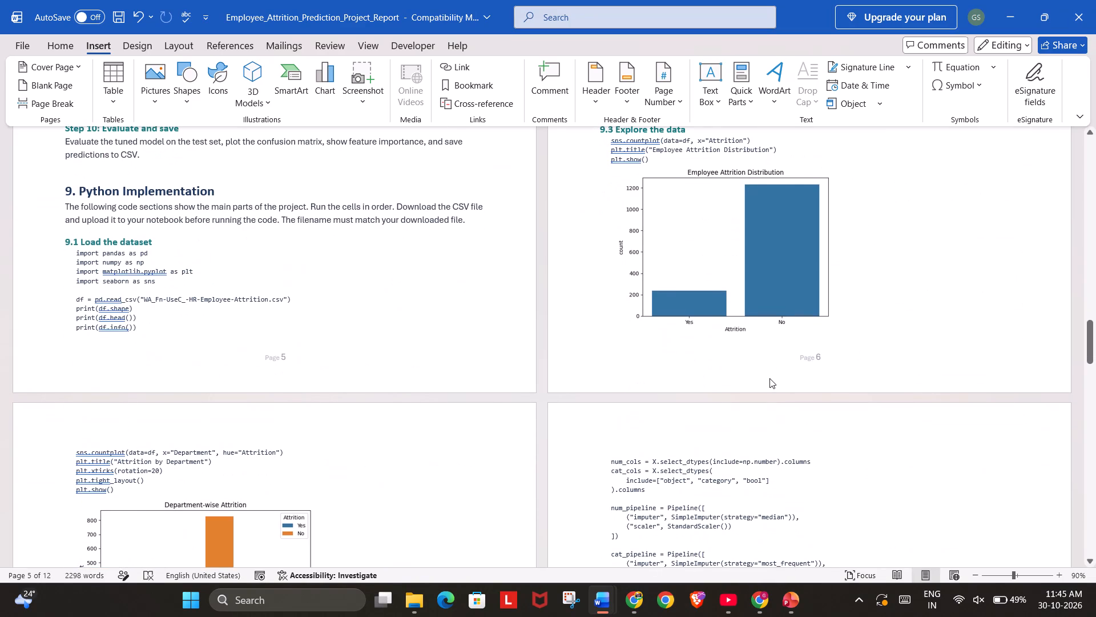
{"action": "scroll", "coordinate": [769, 378], "scroll_direction": "down", "scroll_amount": 2}
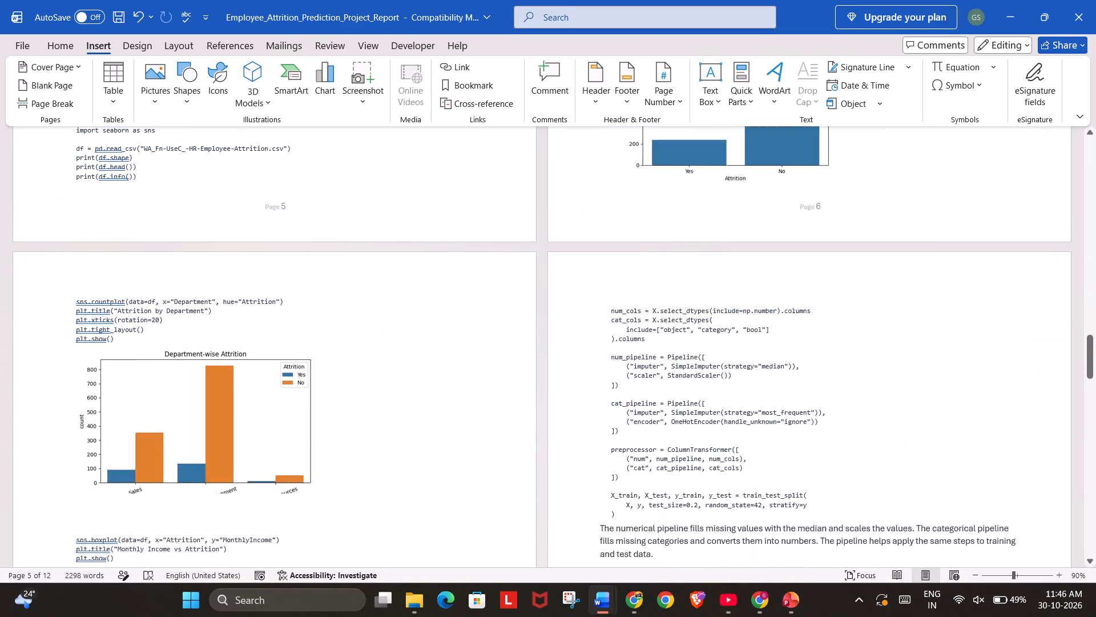
{"action": "scroll", "coordinate": [769, 378], "scroll_direction": "down", "scroll_amount": 3}
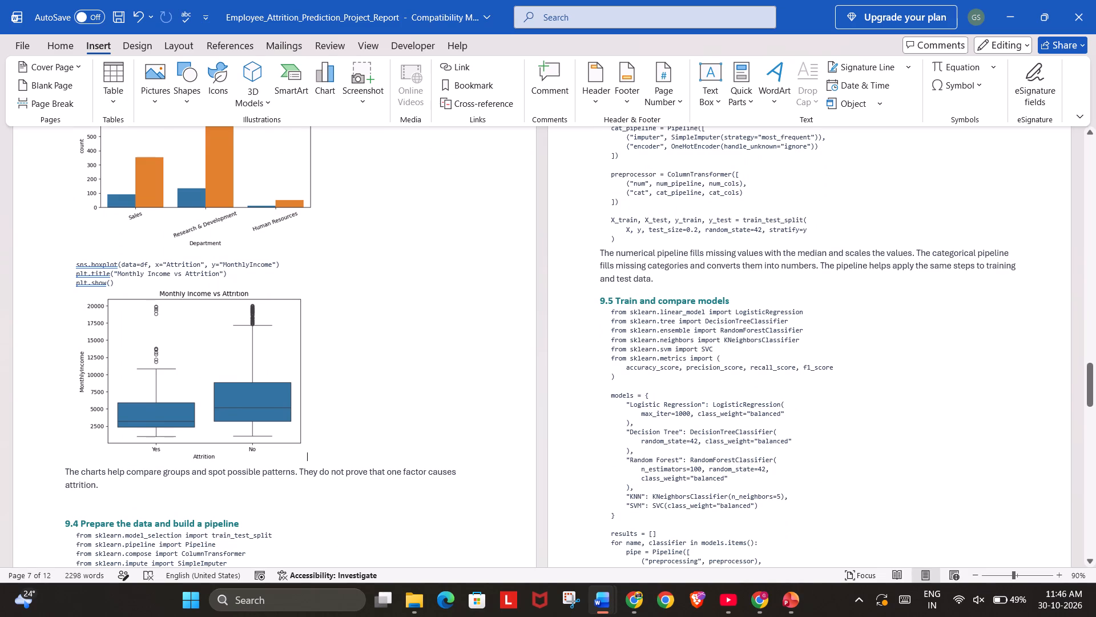
{"action": "scroll", "coordinate": [662, 364], "scroll_direction": "down", "scroll_amount": 1}
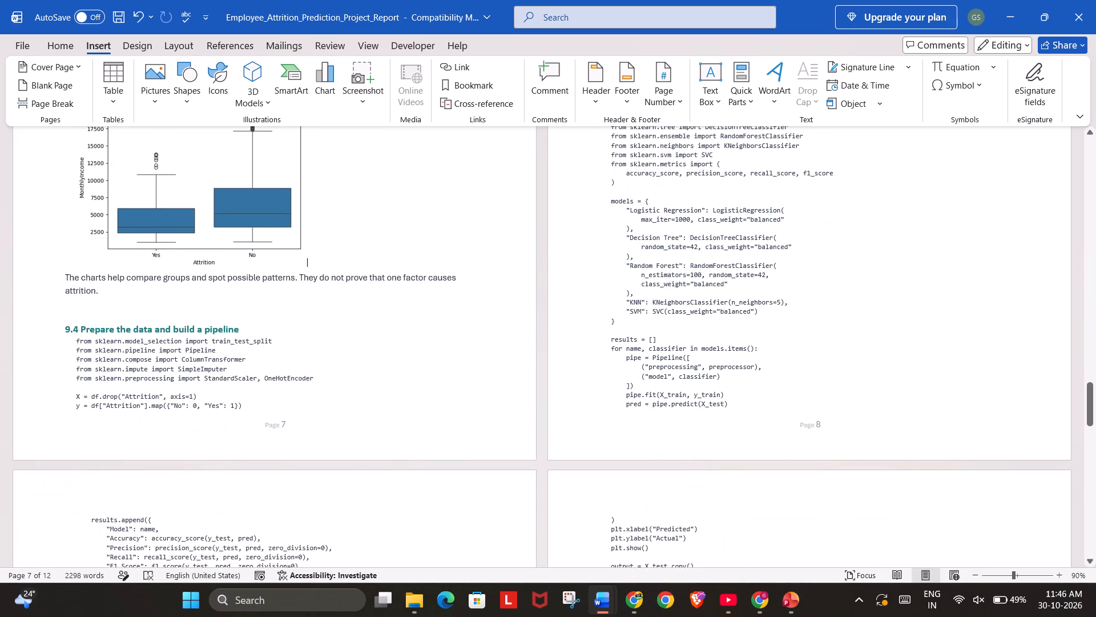